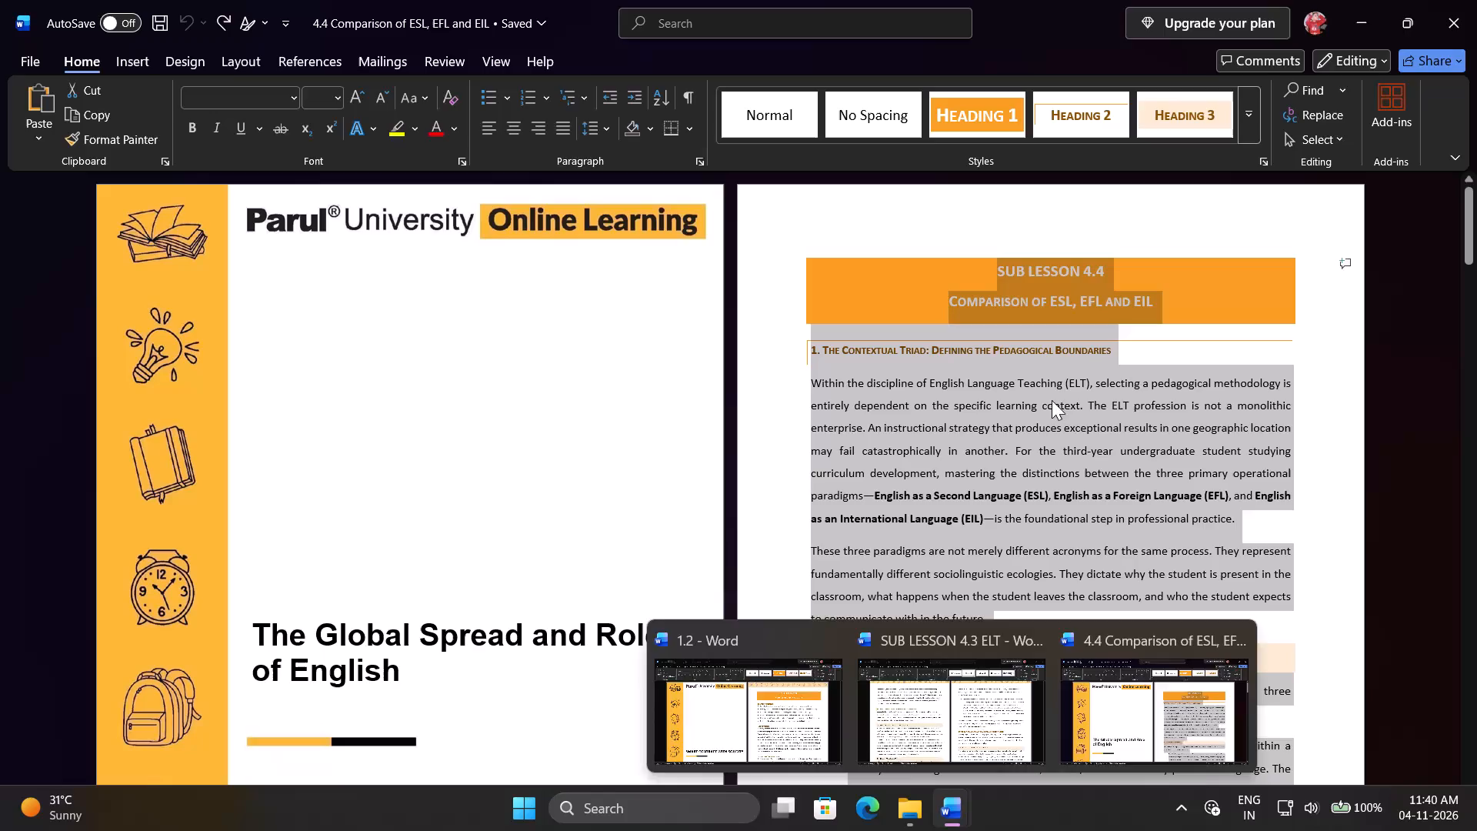
Copy the selected Sub Lesson 4.4 text and paste it over the whole lesson body, from the title onward, in SUB LESSON 4.3 ELT.
key(ctrl+c)
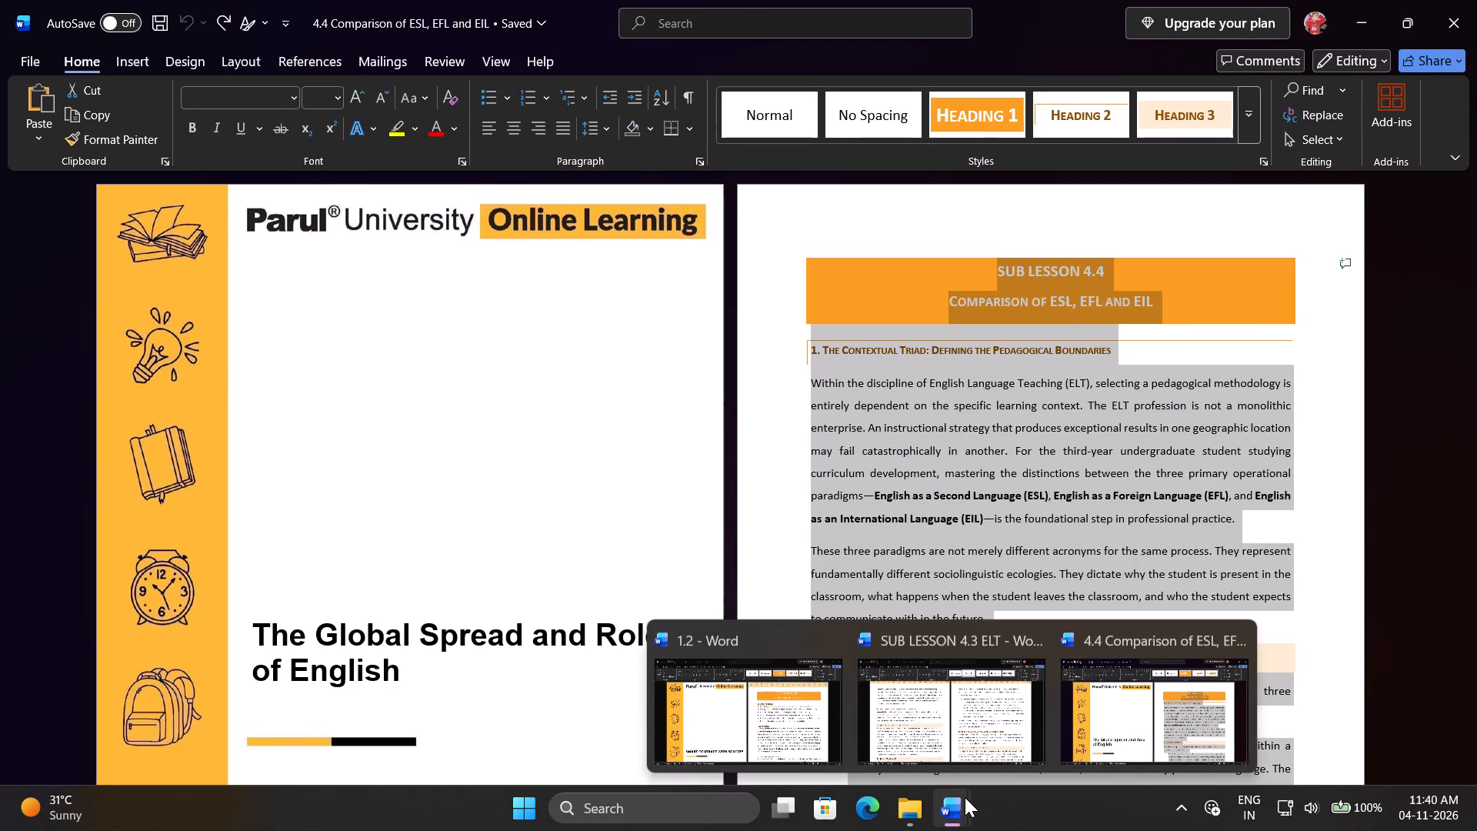
click(1001, 712)
scroll(1119, 611, up, 6)
scroll(1279, 380, up, 5)
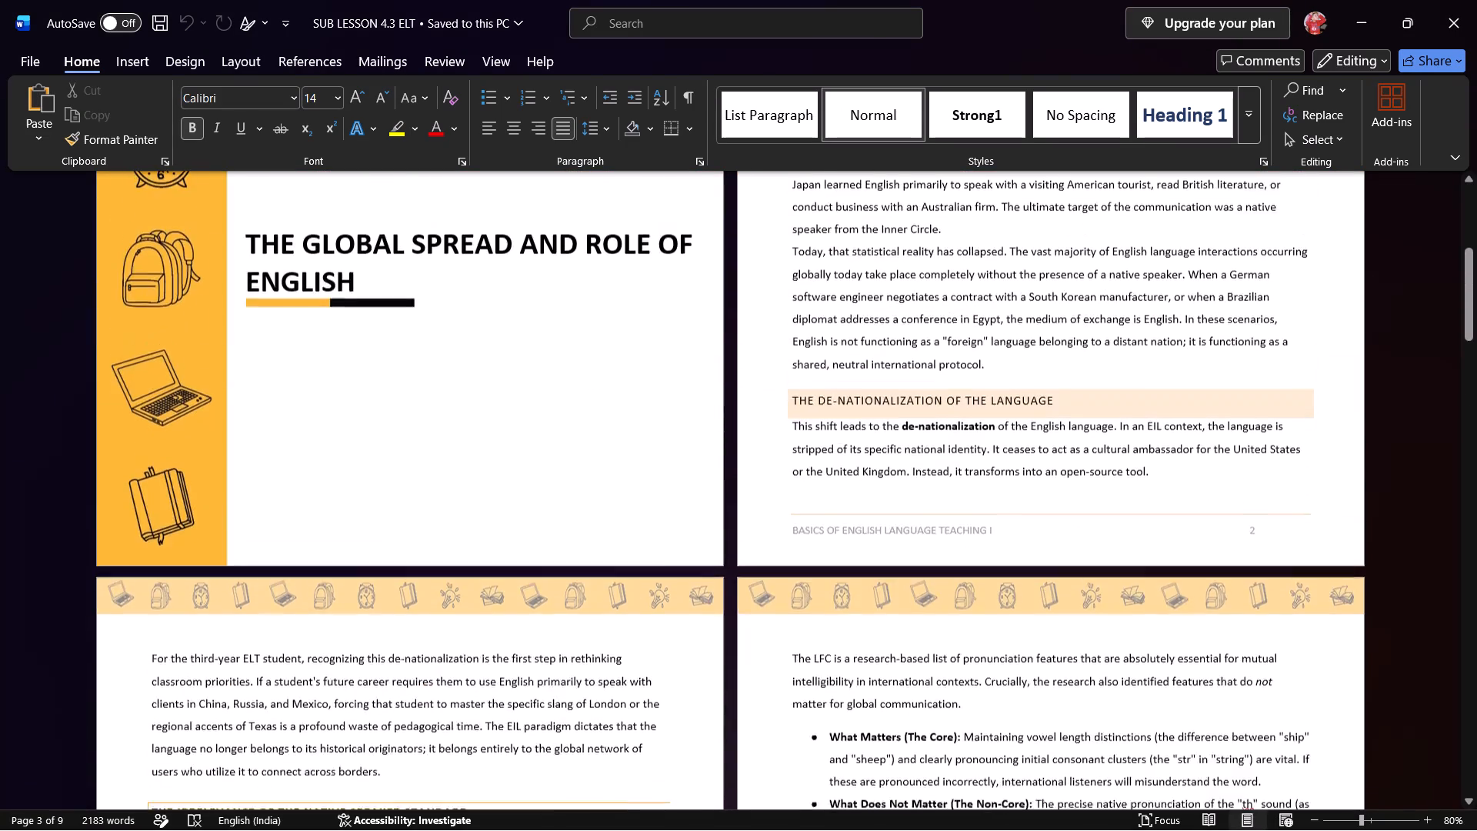
scroll(1266, 385, up, 18)
drag(989, 269, 1019, 279)
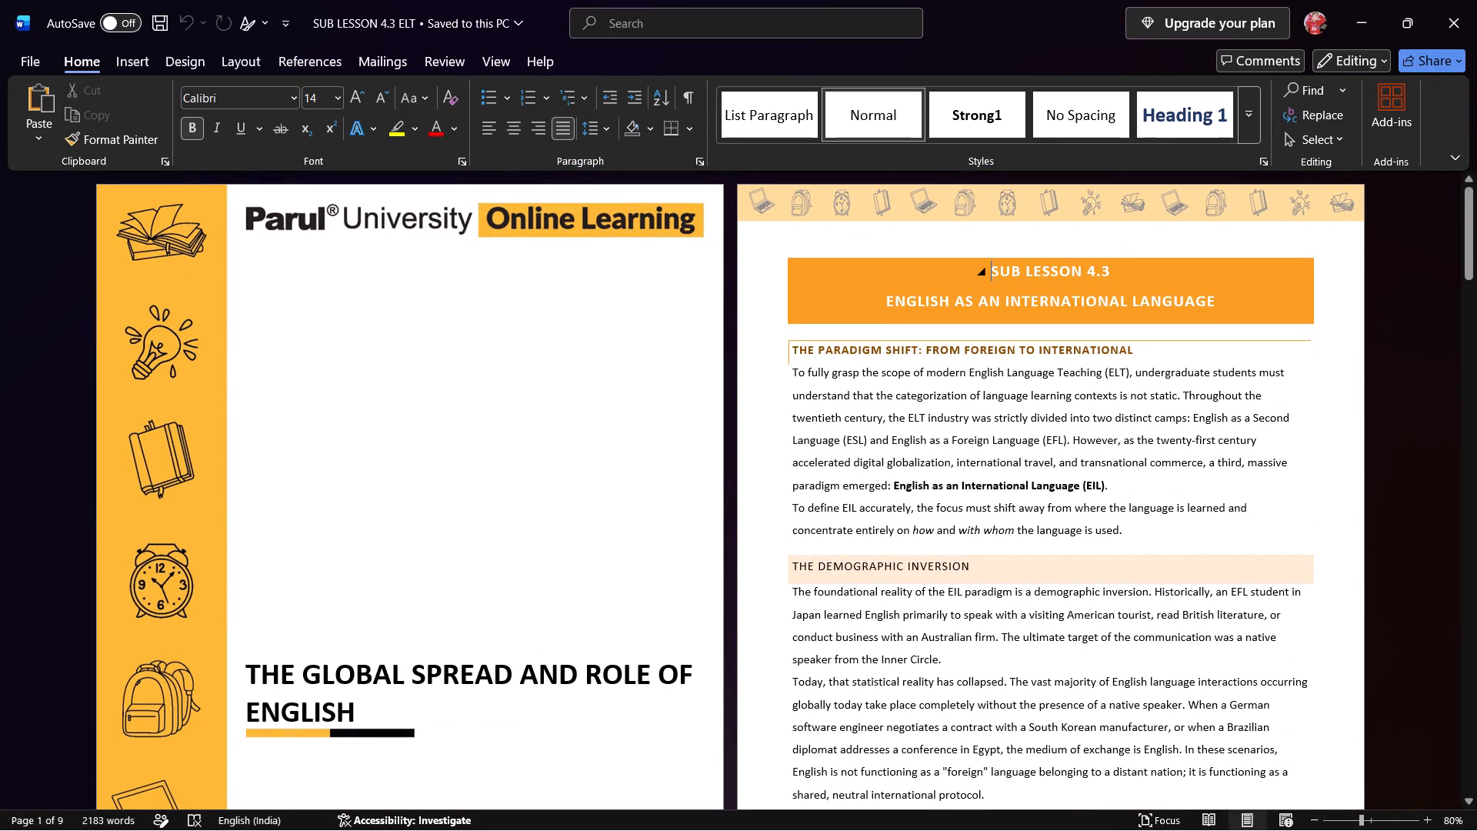
drag(1019, 279, 1331, 830)
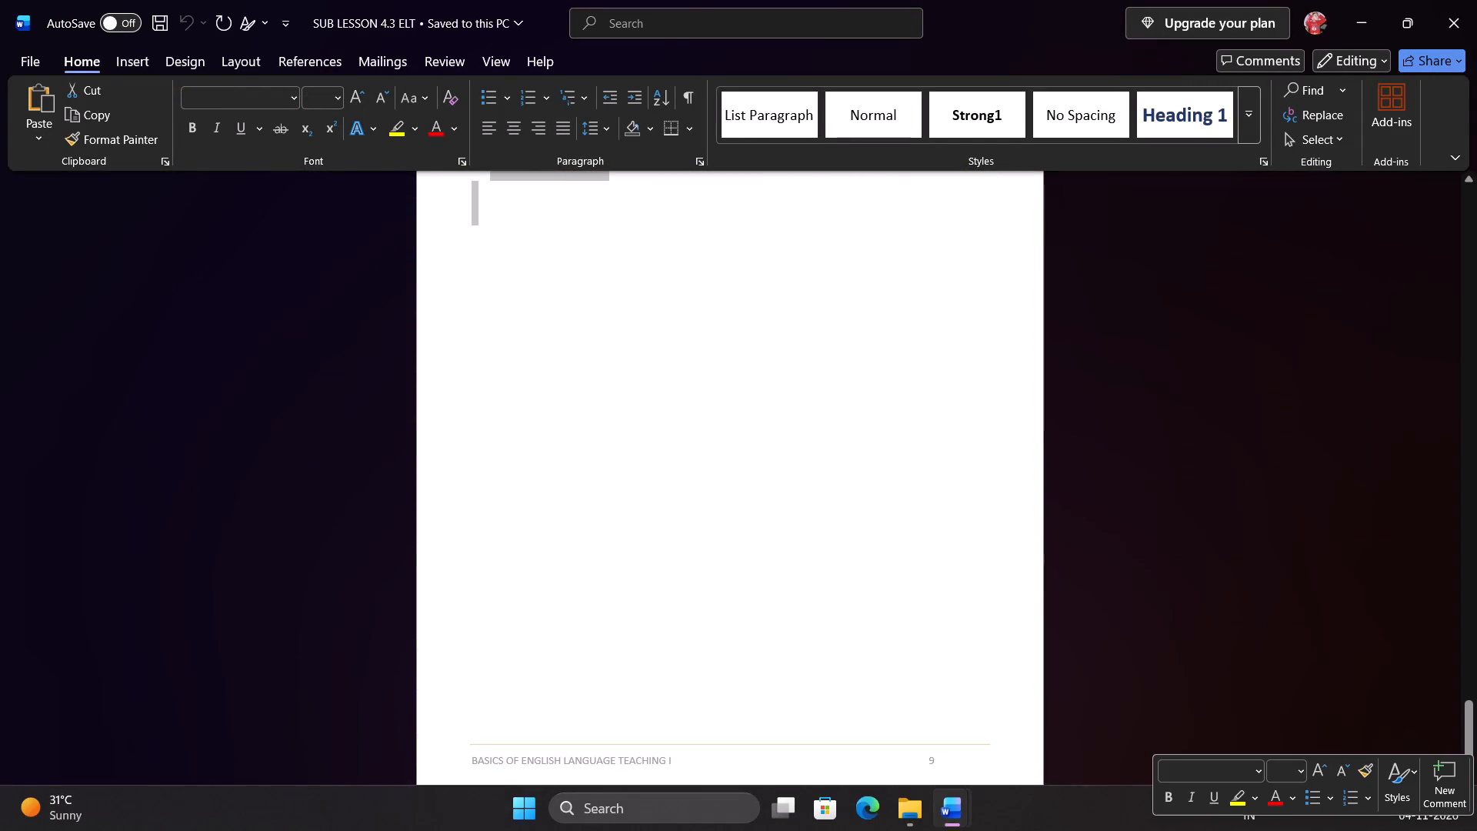
key(ctrl+v)
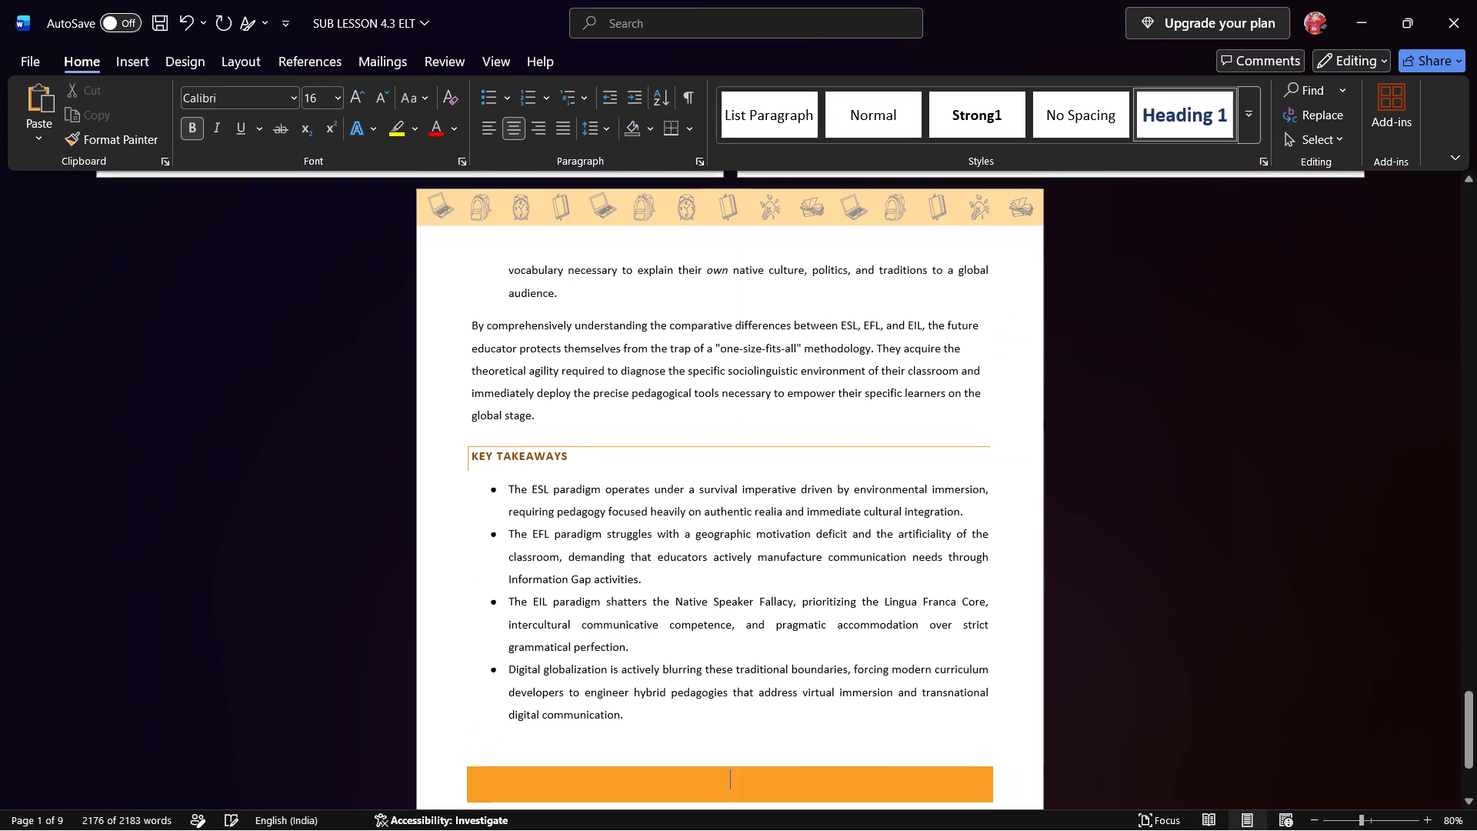
scroll(1192, 764, up, 4)
scroll(1191, 765, down, 13)
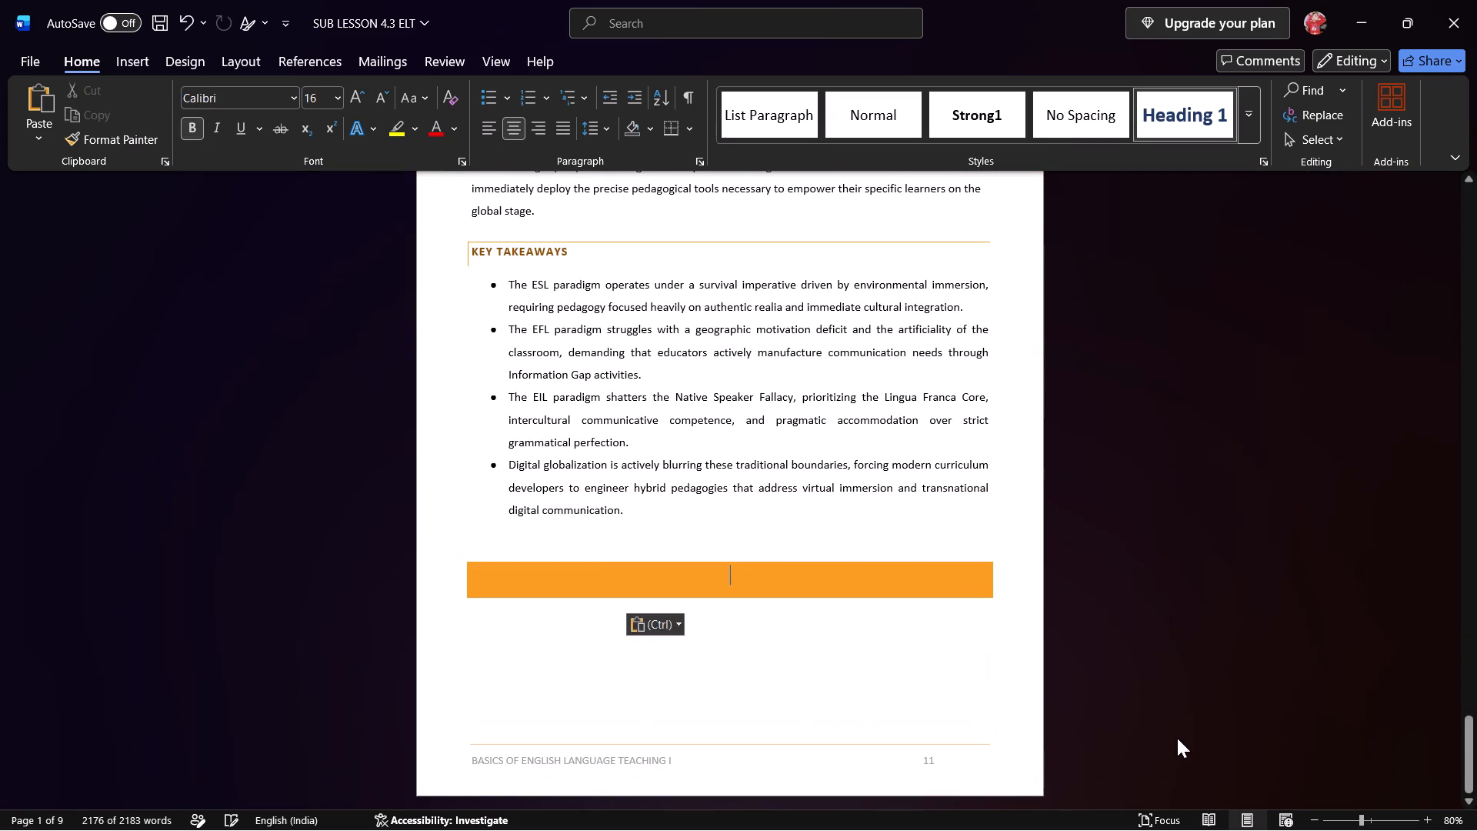
scroll(1177, 736, down, 3)
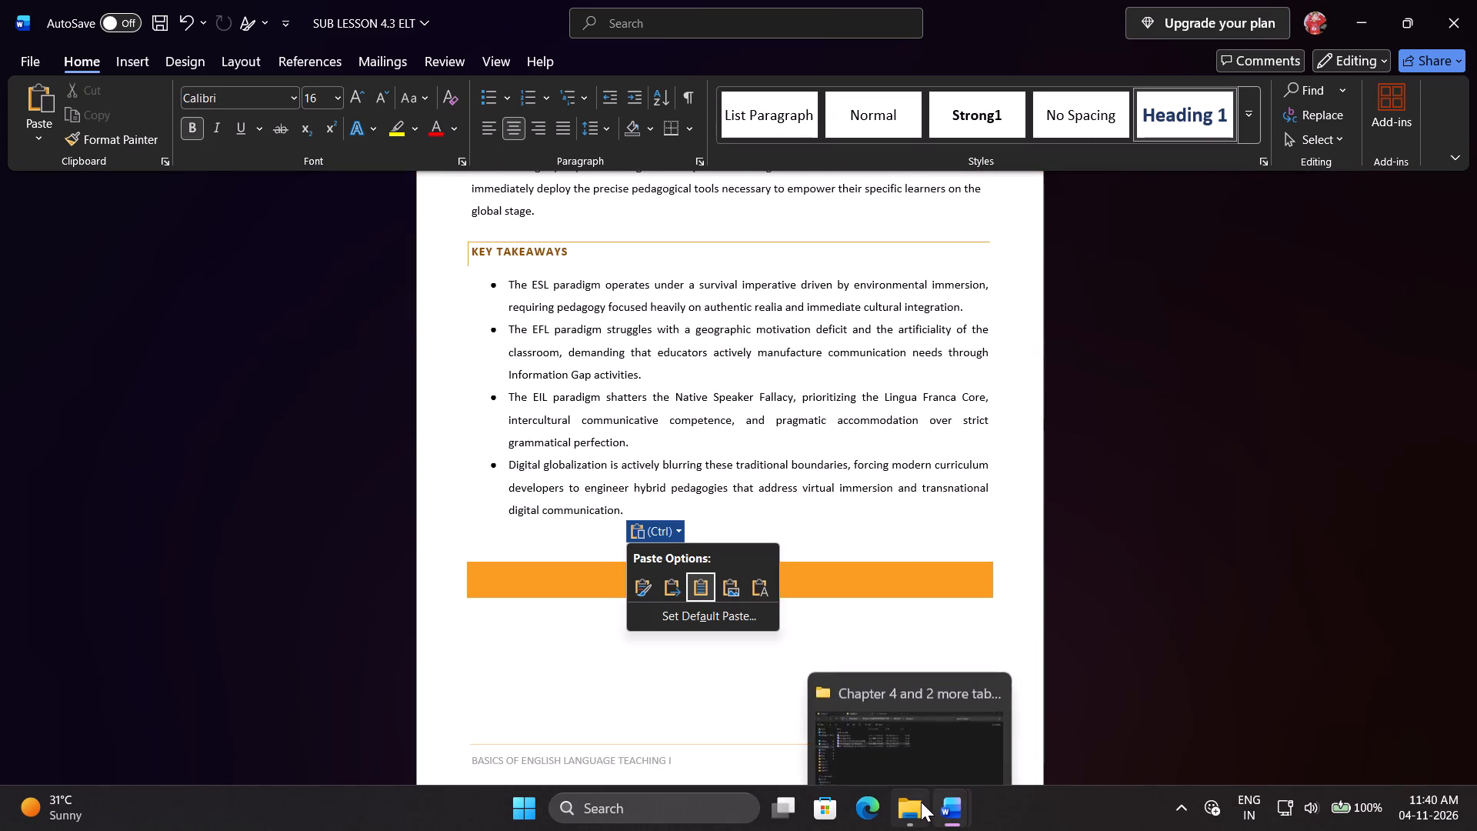
Switch to File Explorer, showing the Chapter 4 folder of Module 1.
click(921, 802)
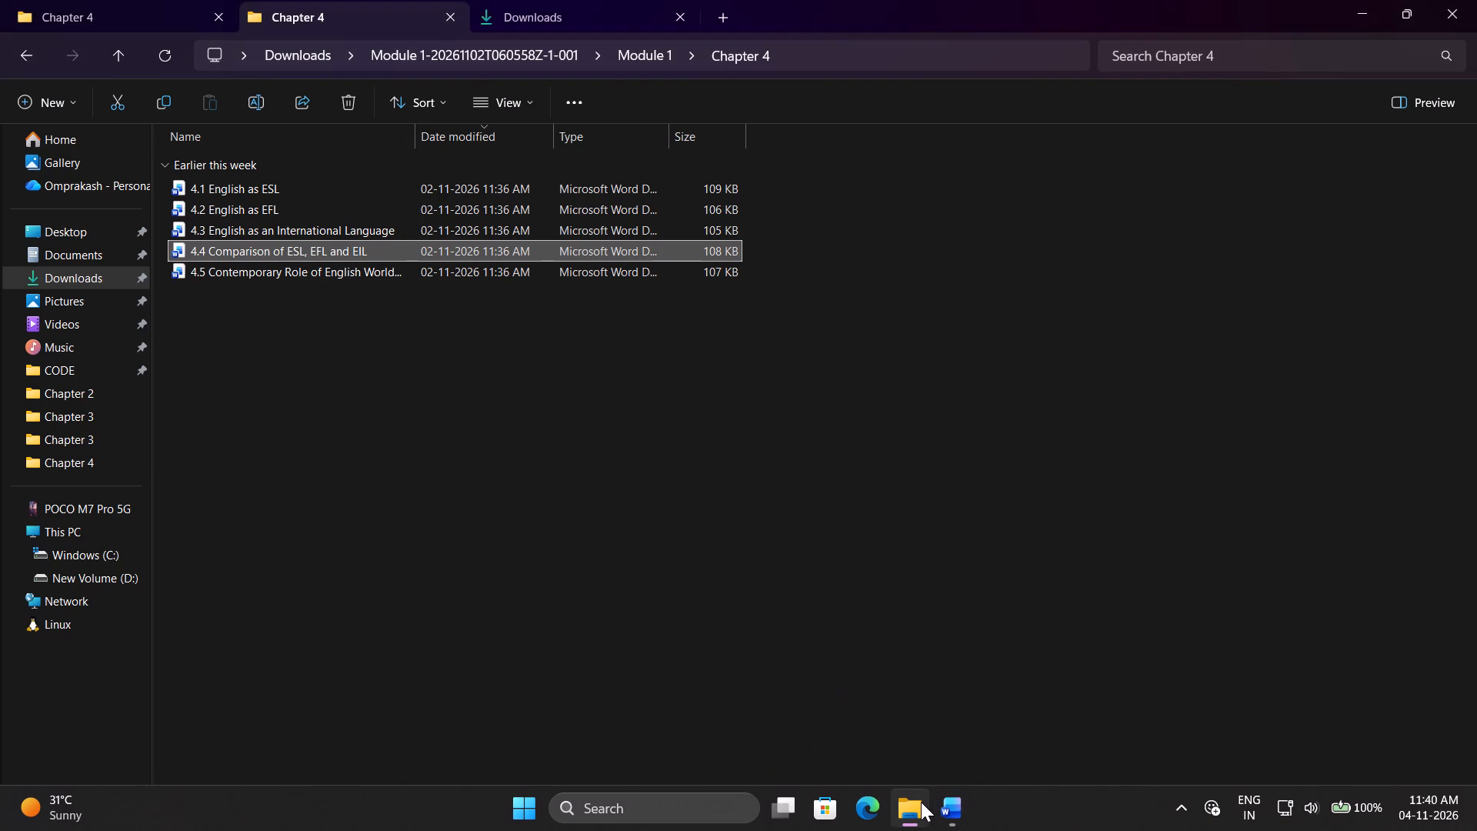
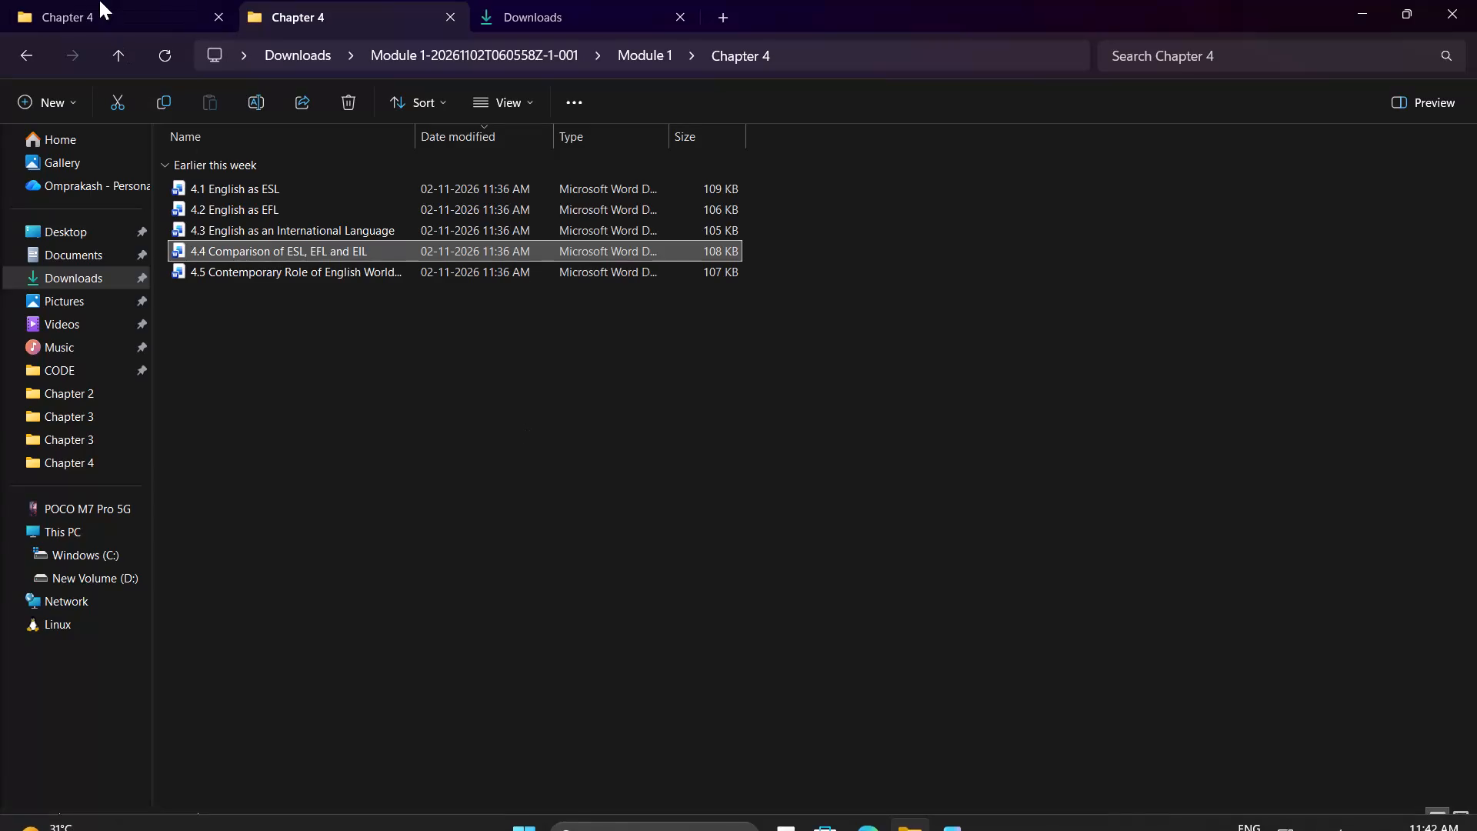
Open the SUB LESSON 4.3 ELT document from the Chapter 4 folder under CODE, skim its first pages and save it.
click(88, 9)
double_click(211, 183)
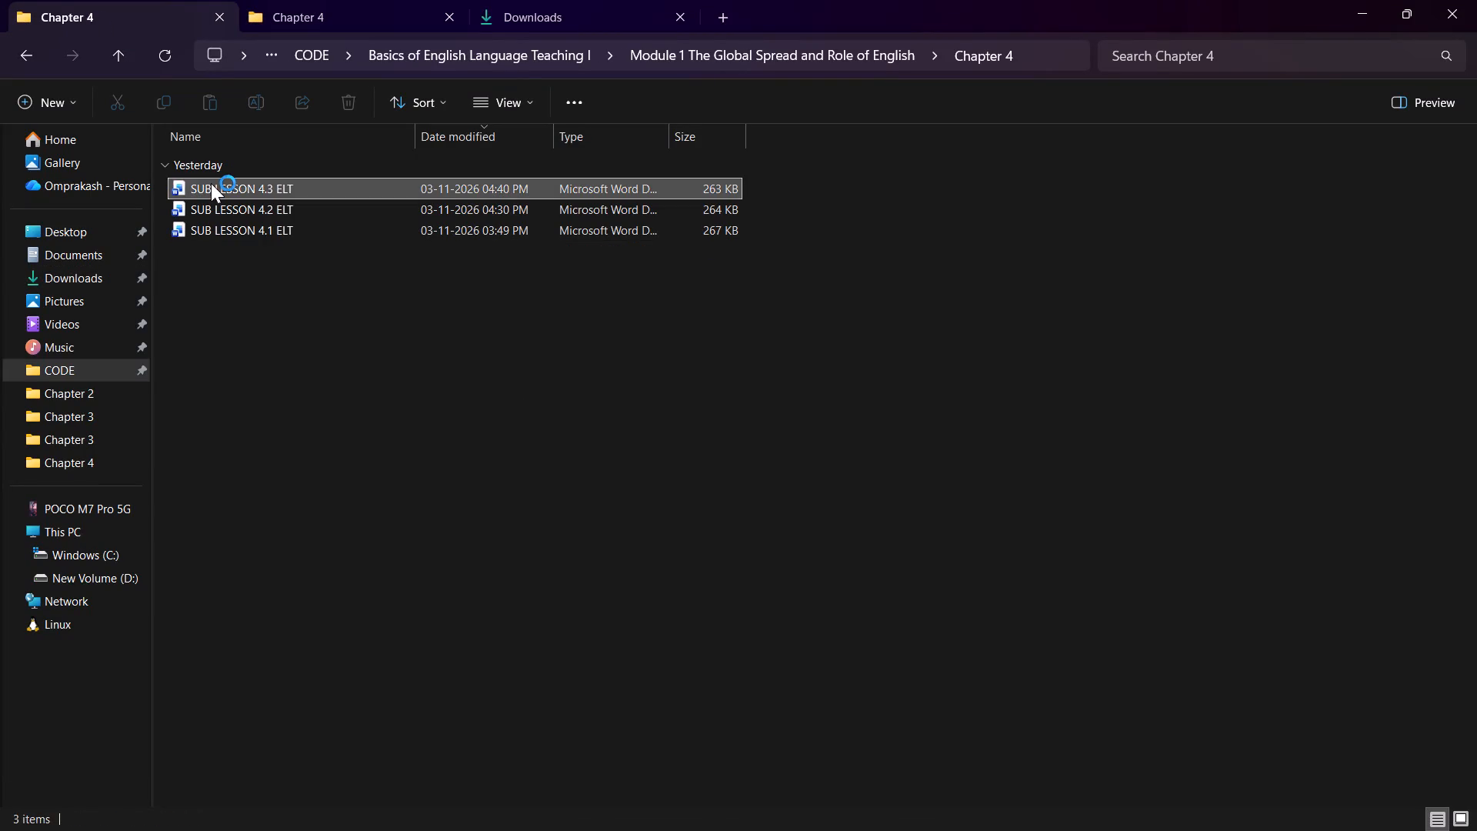
scroll(648, 338, down, 5)
scroll(728, 342, down, 3)
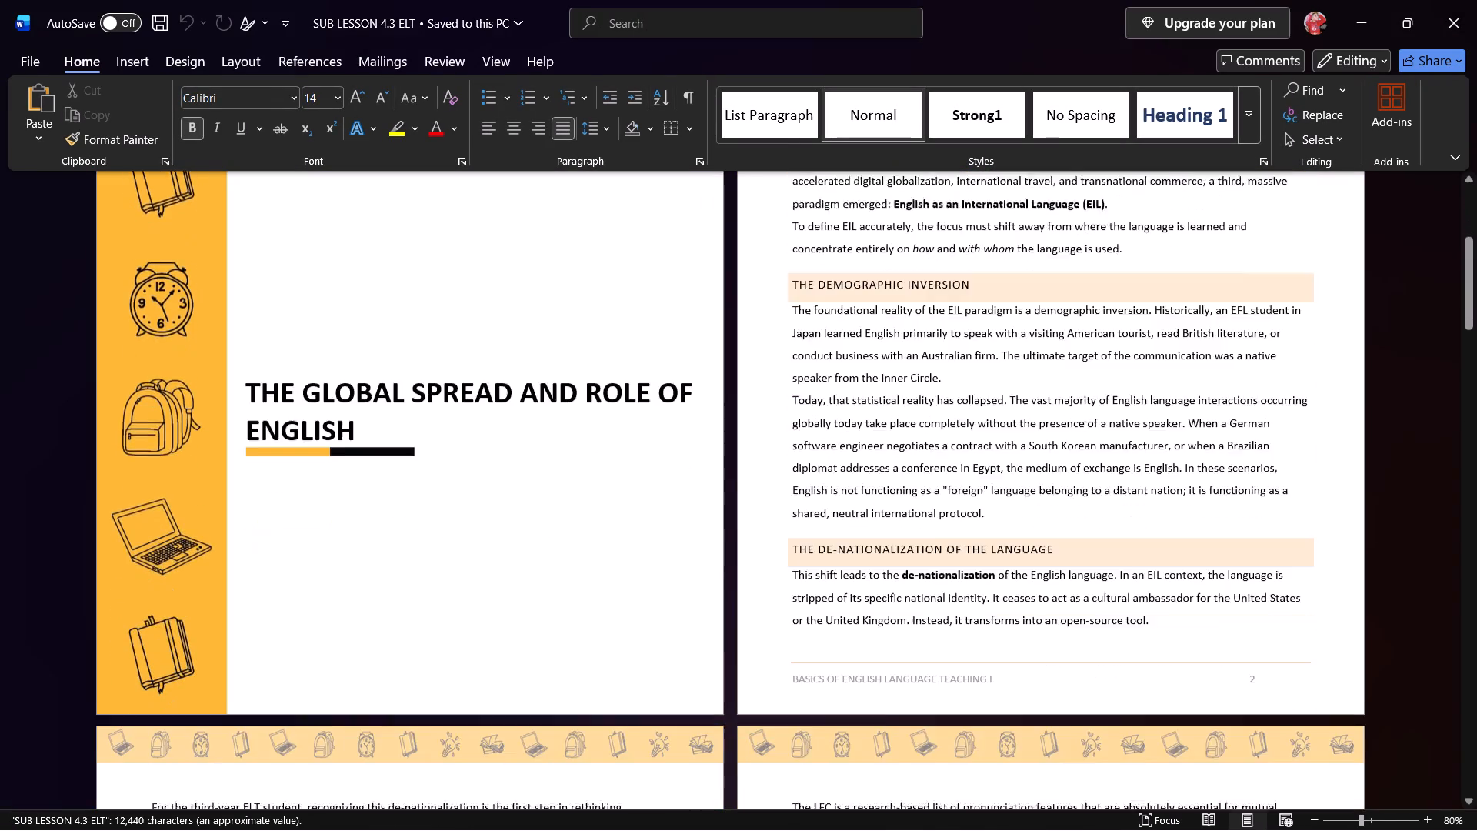
scroll(729, 346, down, 9)
key(ctrl+s)
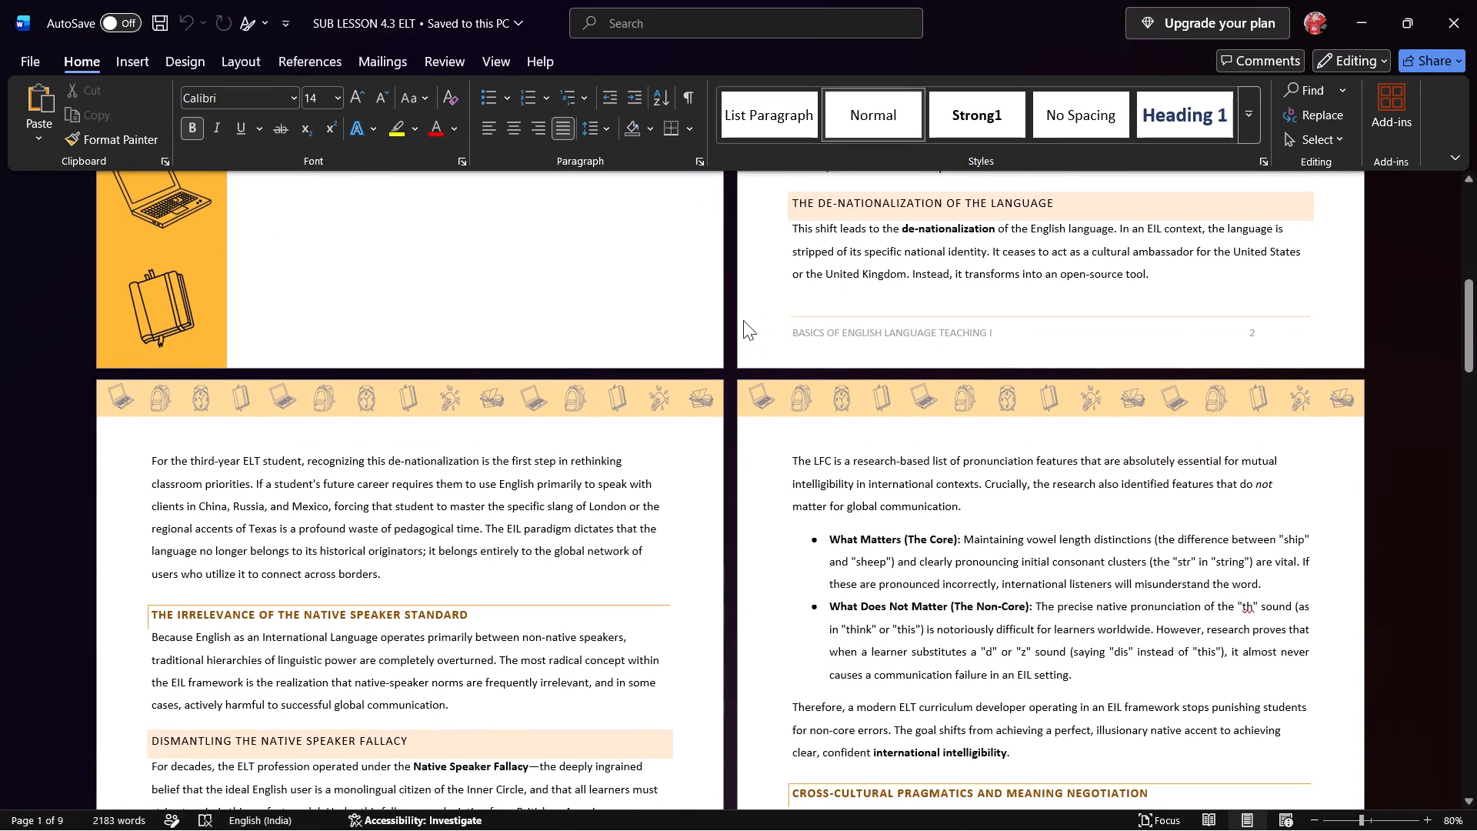
key(ctrl+z)
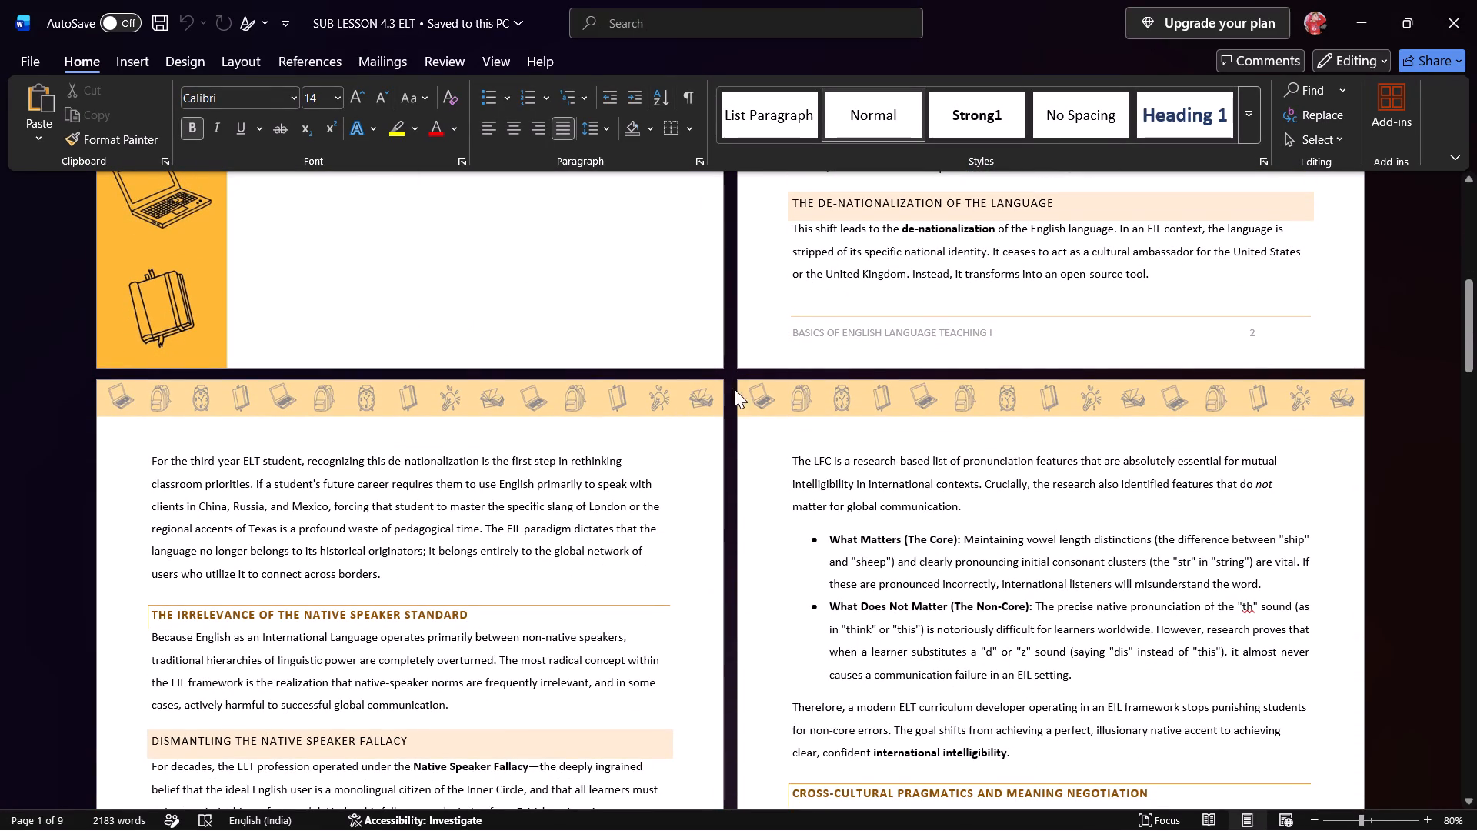
Justify all the text of the SUB LESSON 4.3 ELT document.
click(838, 522)
click(839, 519)
key(ctrl+a)
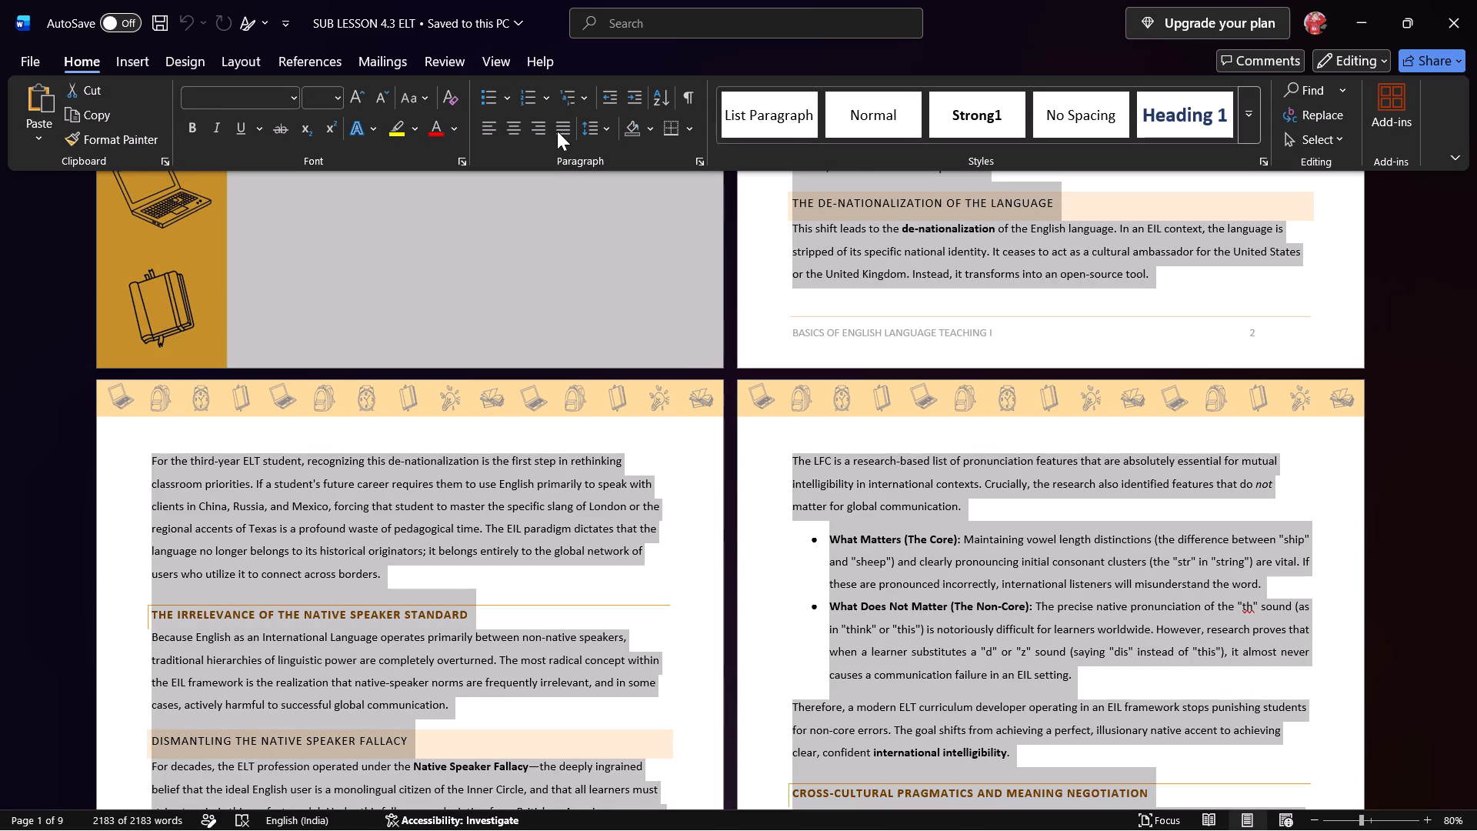
click(557, 131)
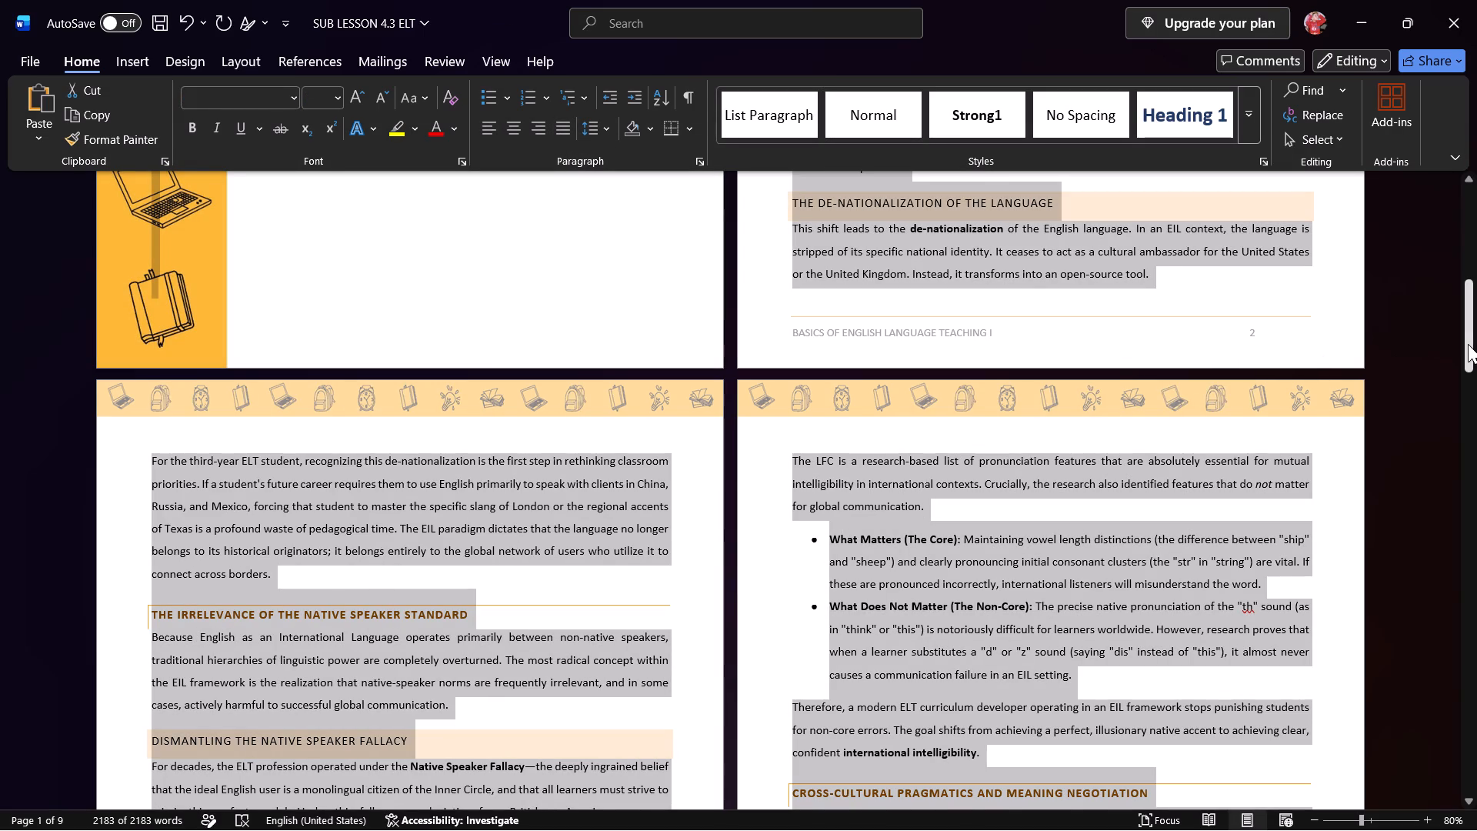
Centre the two-line title "SUB LESSON 4.3 / ENGLISH AS AN INTERNATIONAL LANGUAGE" at the start of the lesson.
drag(1468, 344, 1465, 250)
click(1185, 295)
drag(1146, 295, 807, 277)
click(508, 132)
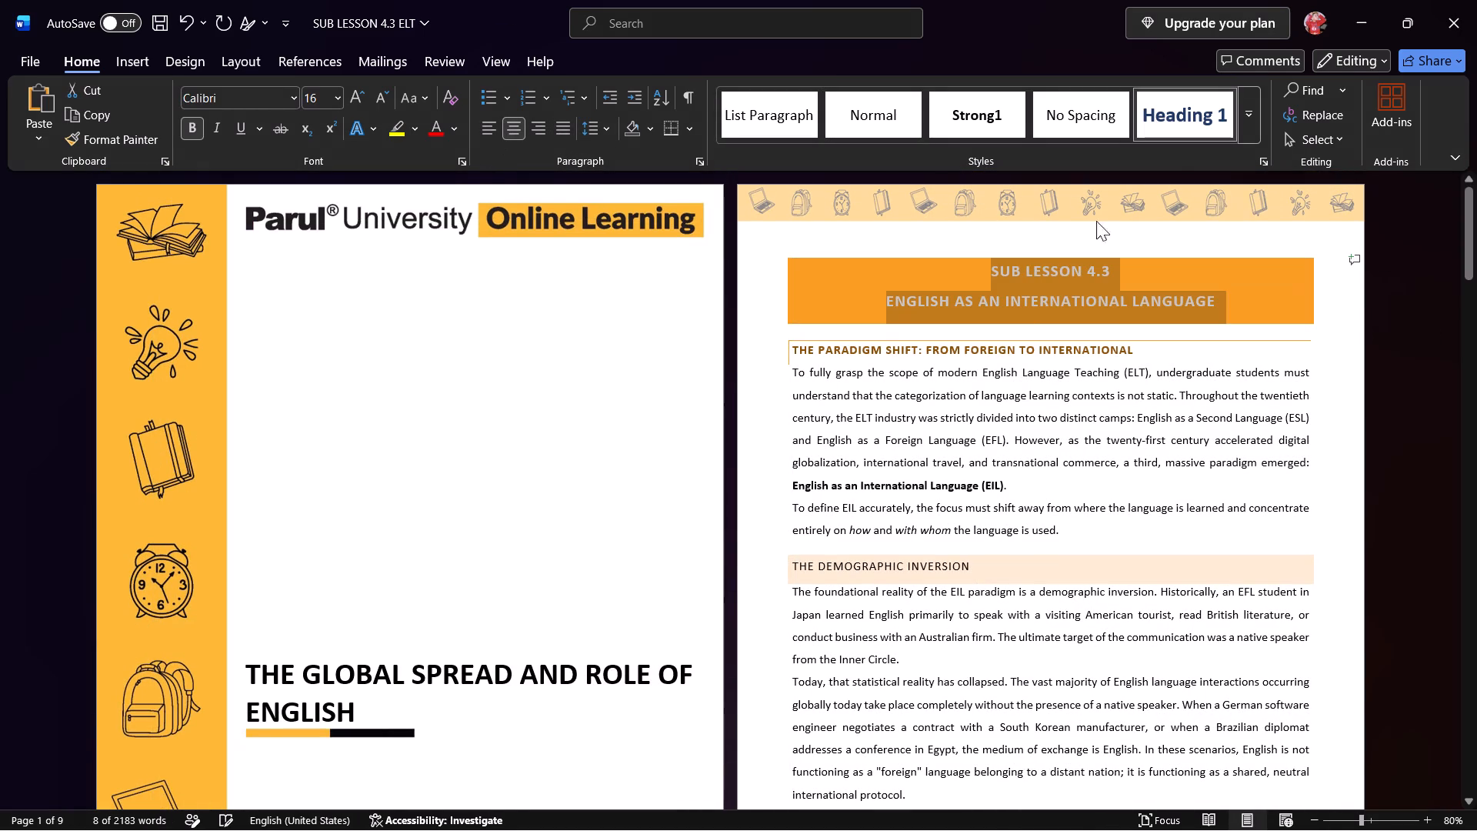
Check through to the document's last page, then save and close this SUB LESSON 4.3 ELT document.
drag(1467, 248, 1476, 552)
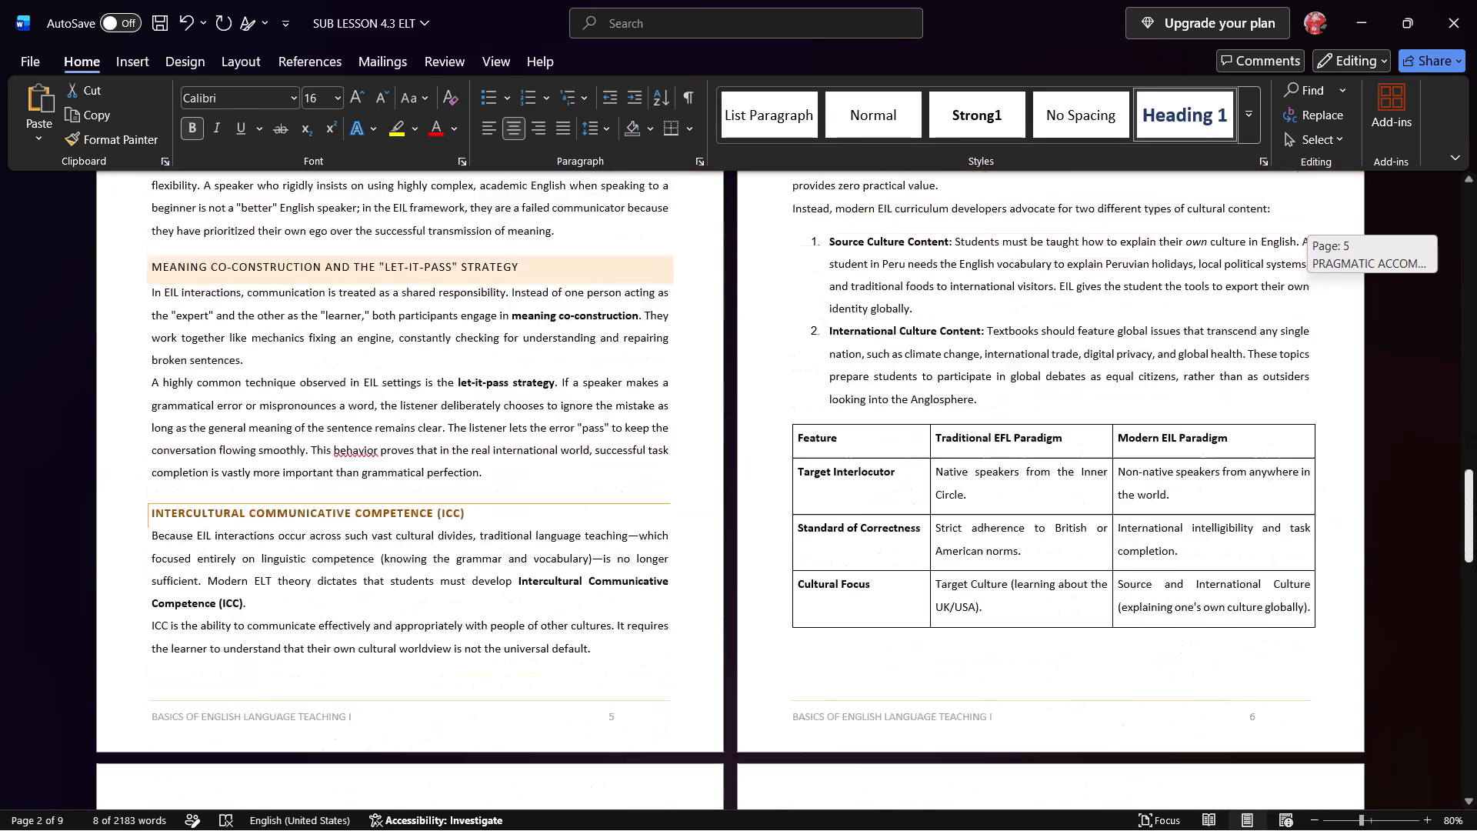
drag(1476, 552, 1476, 705)
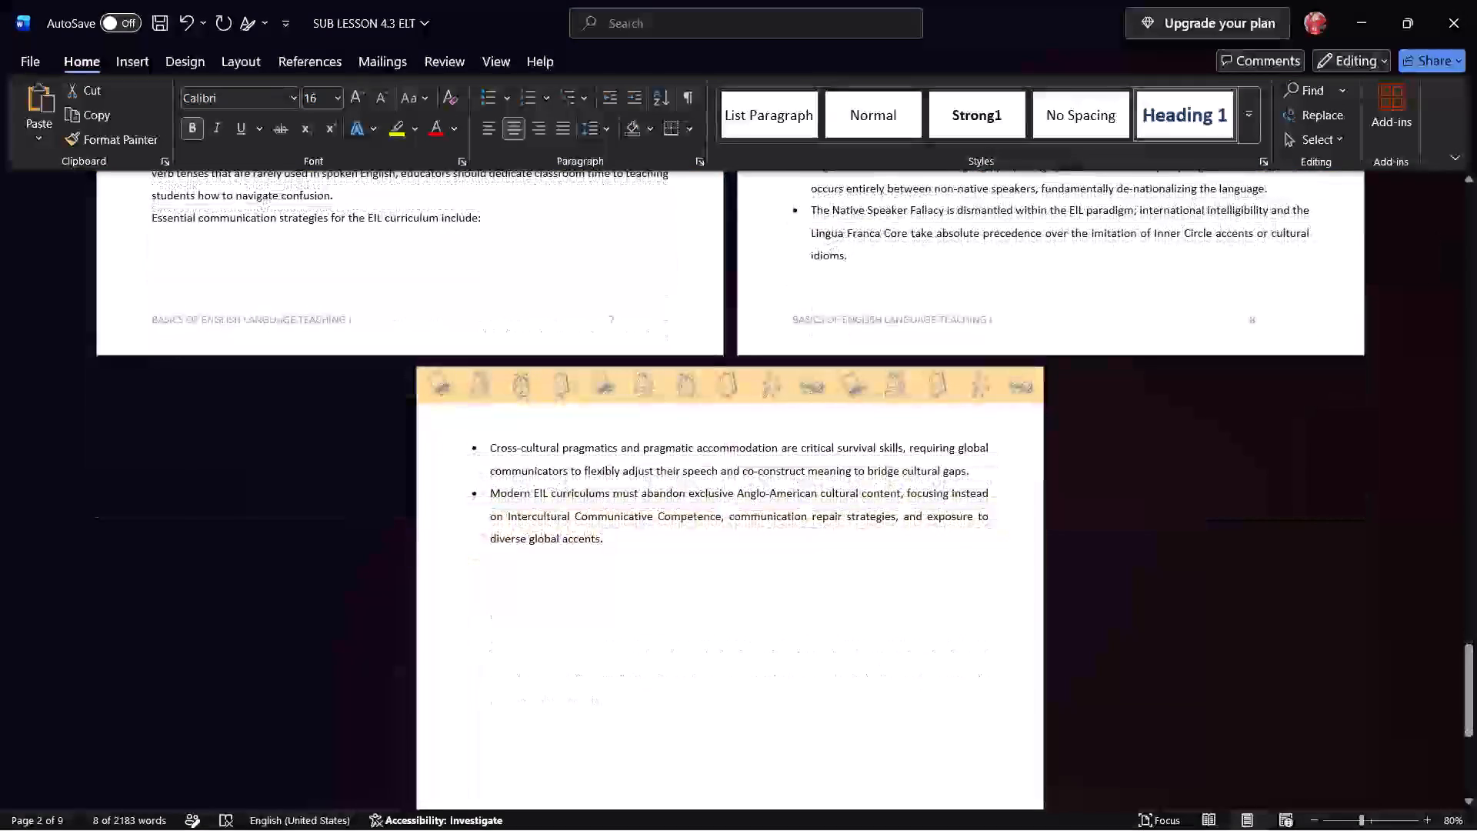
key(ctrl+s)
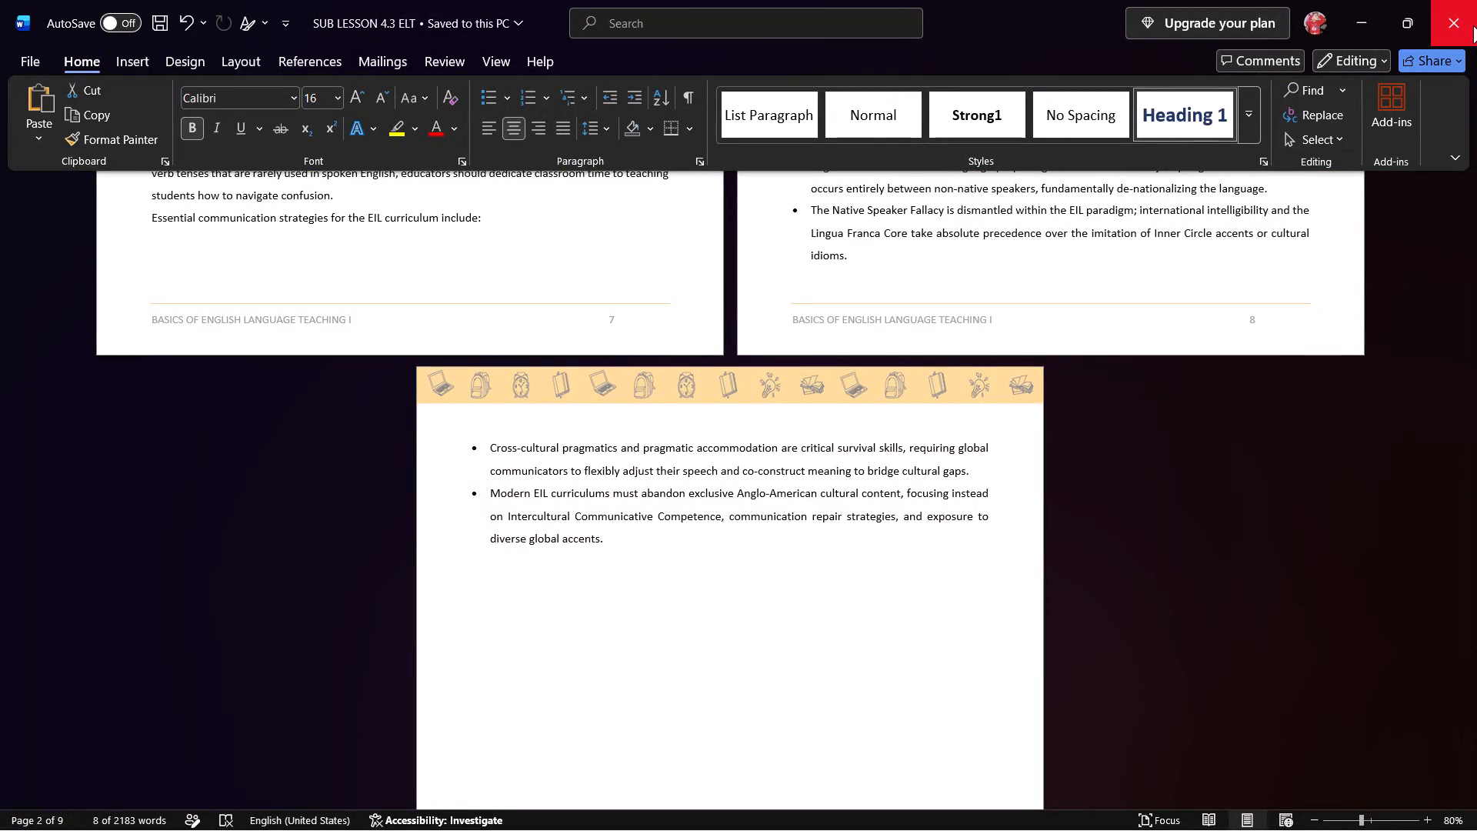
click(1473, 25)
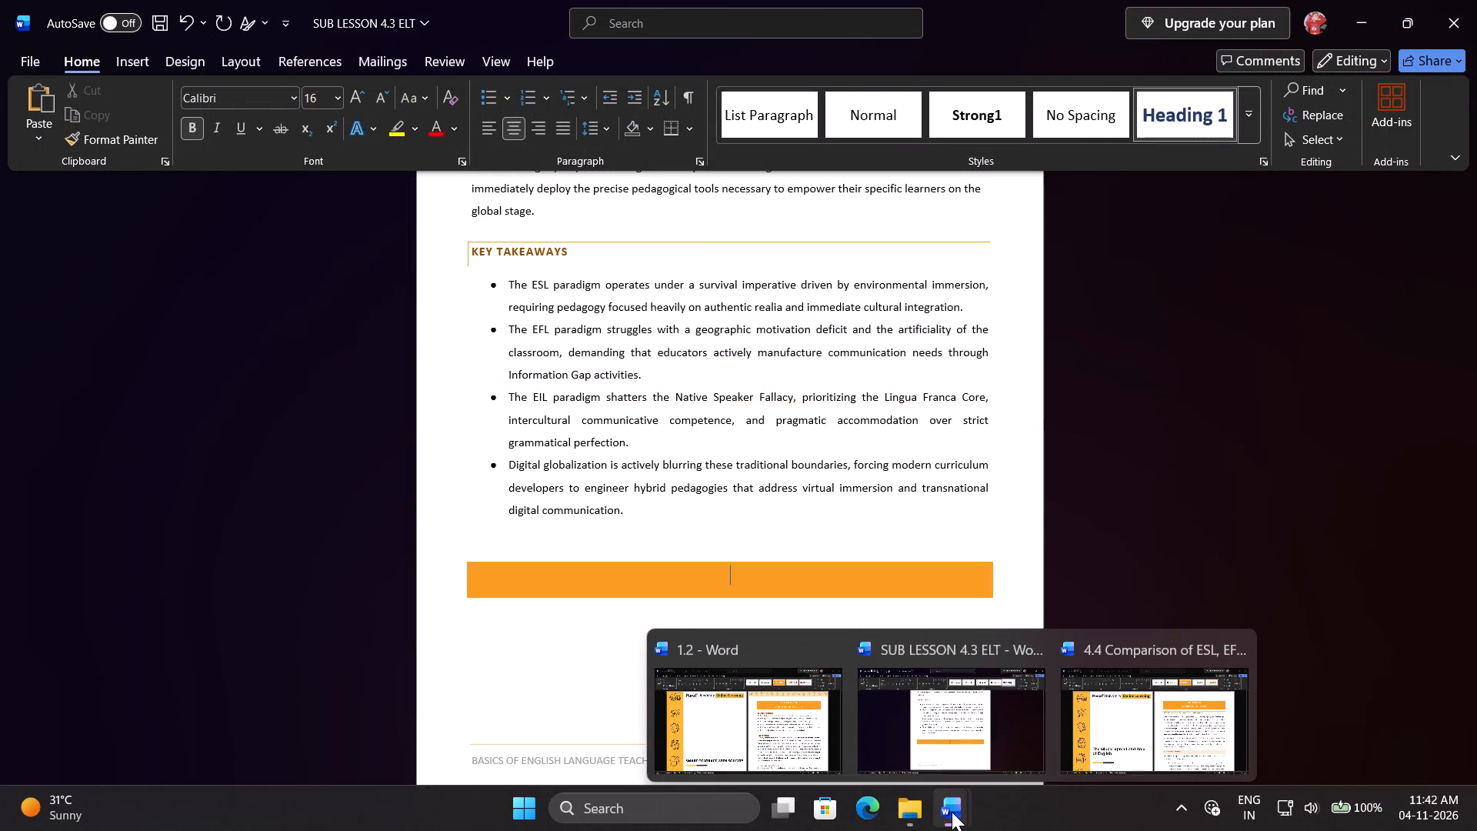
Check the ending of the 4.4 Comparison of ESL, EFL and EIL document, then return to the pasted copy in SUB LESSON 4.3 ELT.
click(1111, 726)
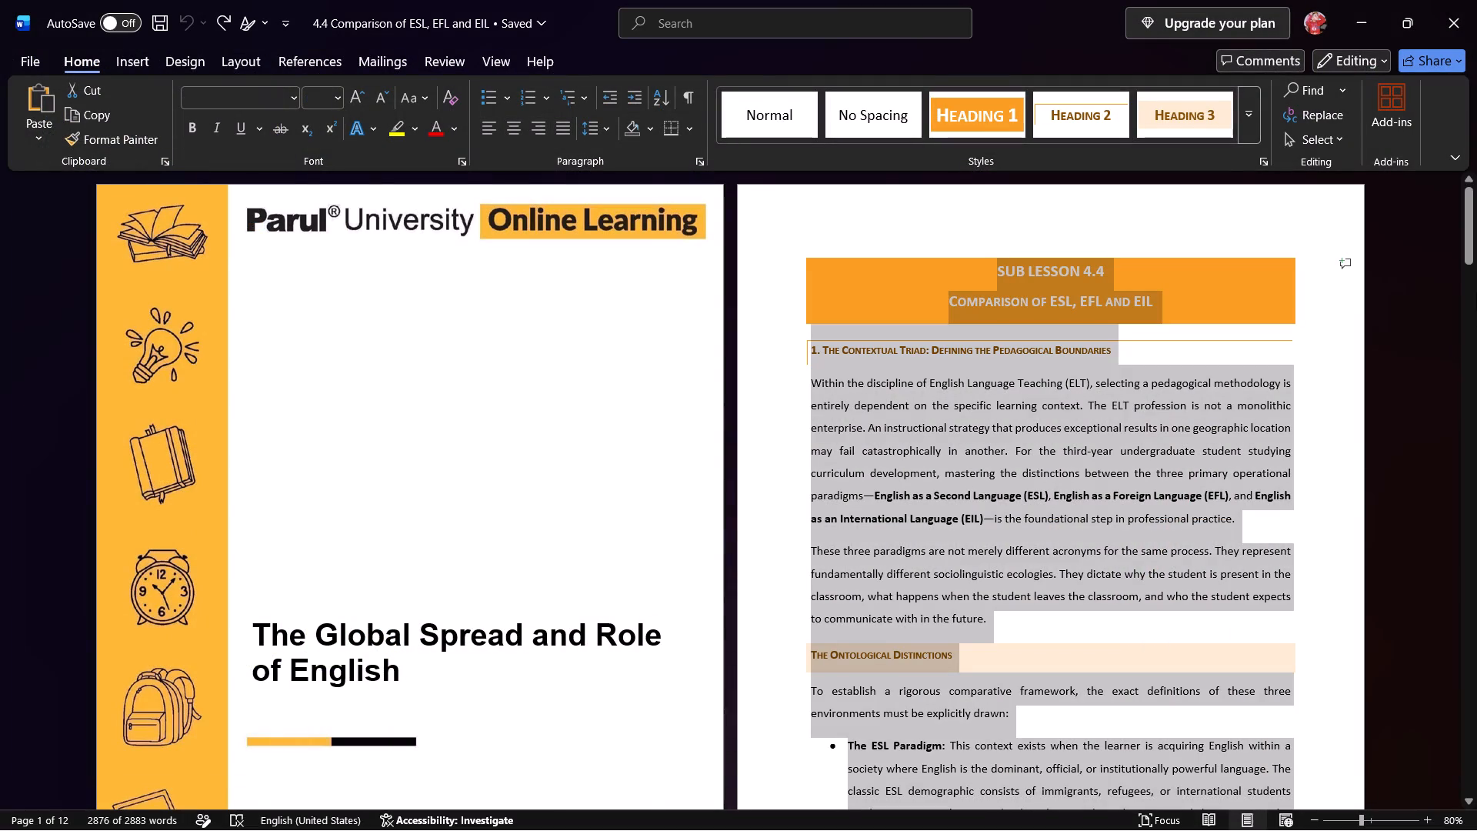
drag(1469, 249, 1476, 813)
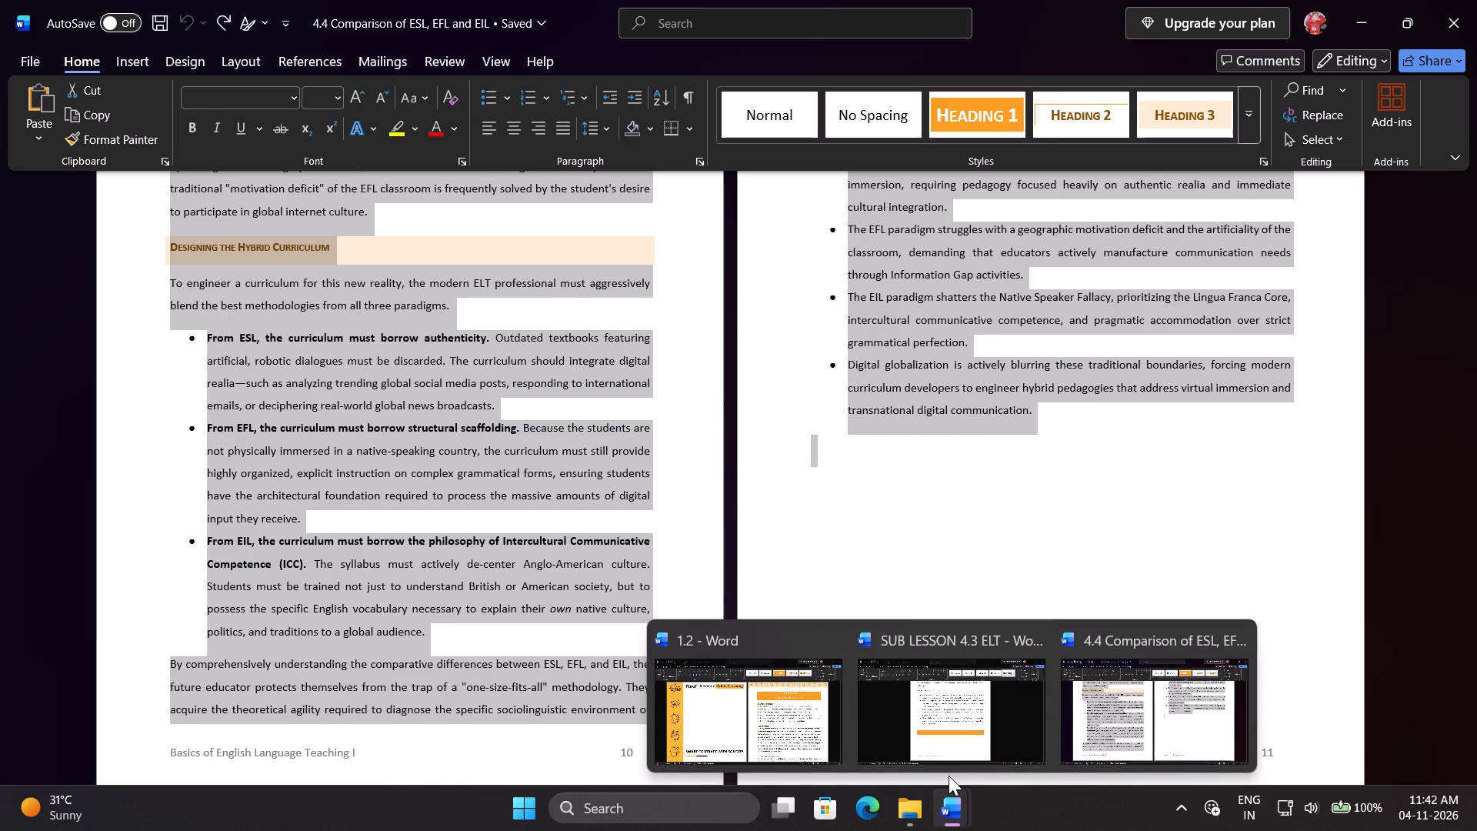
click(960, 695)
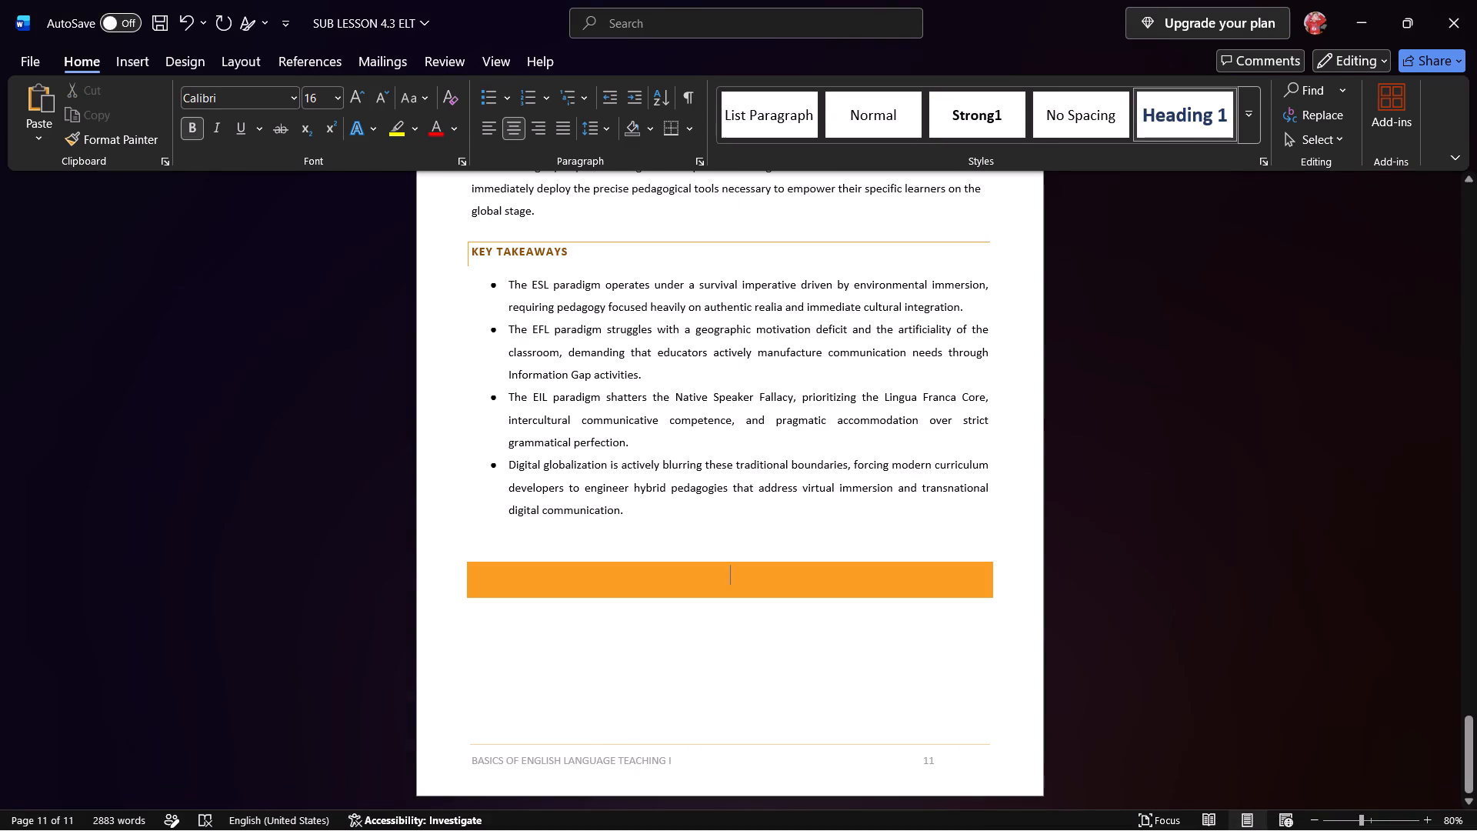
Apply the Normal style to the empty orange-shaded last paragraph below the Key Takeaways list.
click(855, 118)
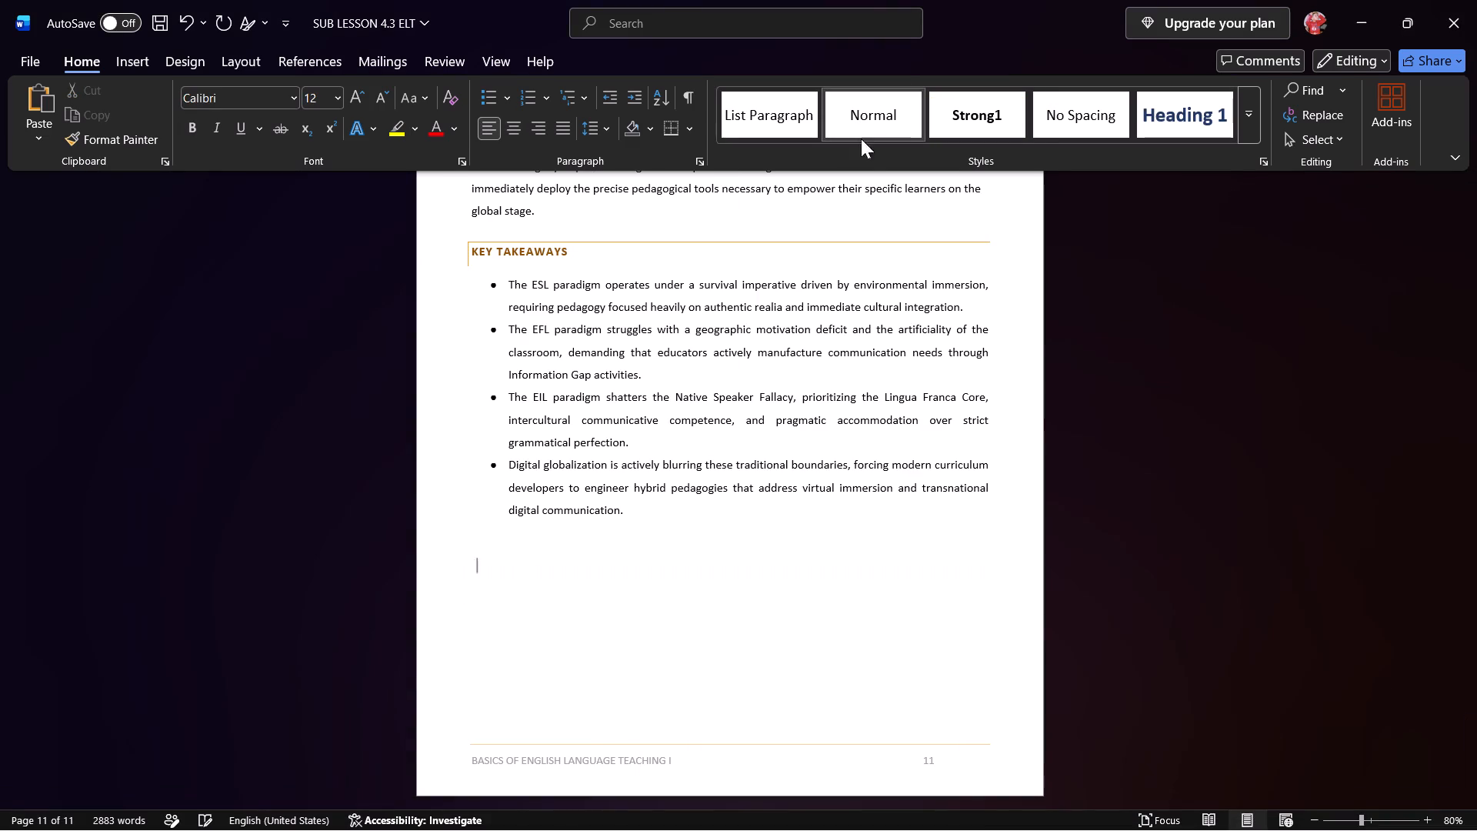
Select the title line "Comparison of ESL, EFL and EIL" below SUB LESSON 4.4 on the lesson's first page.
drag(672, 527, 672, 526)
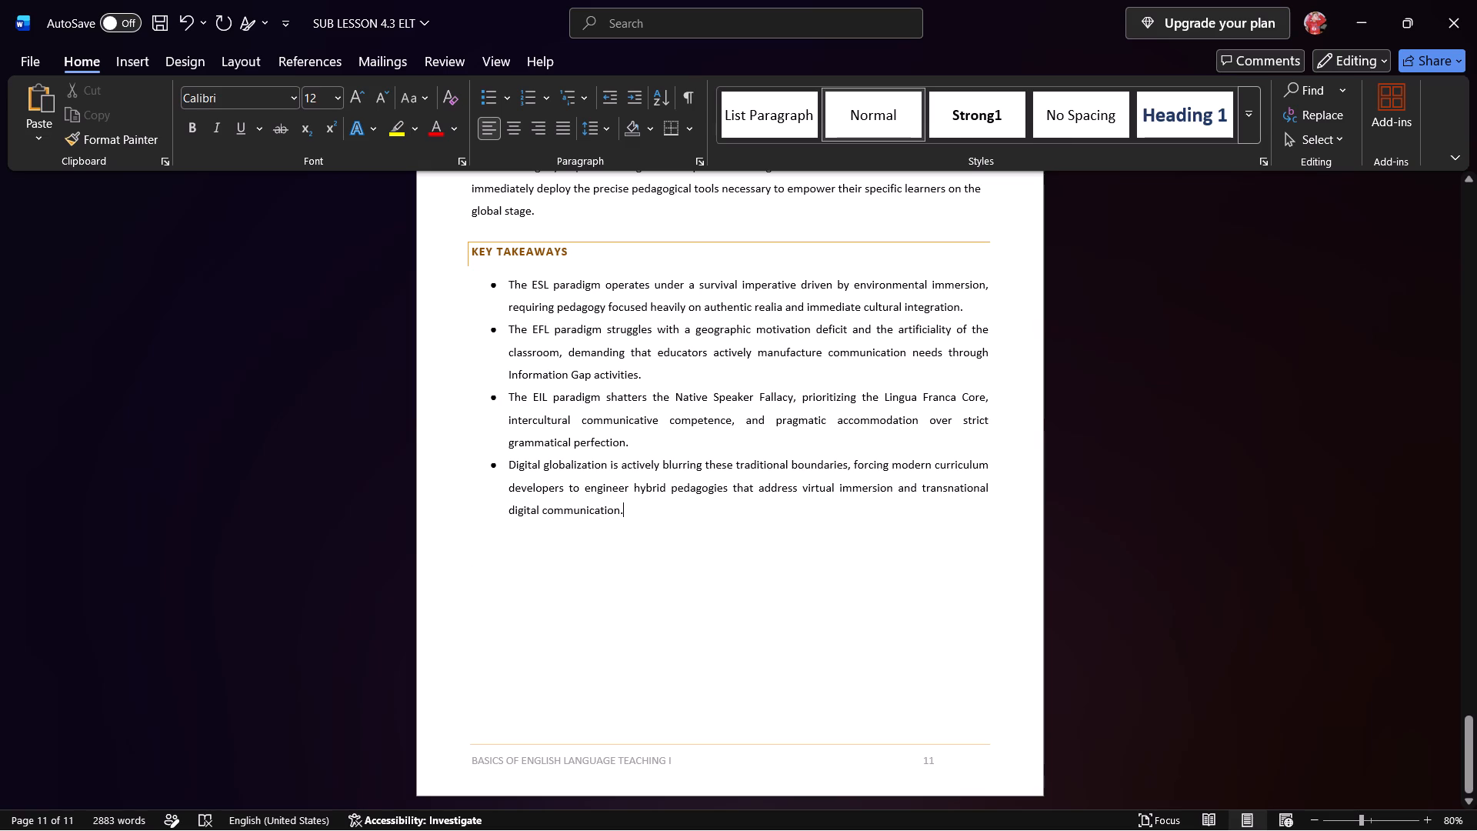
drag(672, 526, 585, 210)
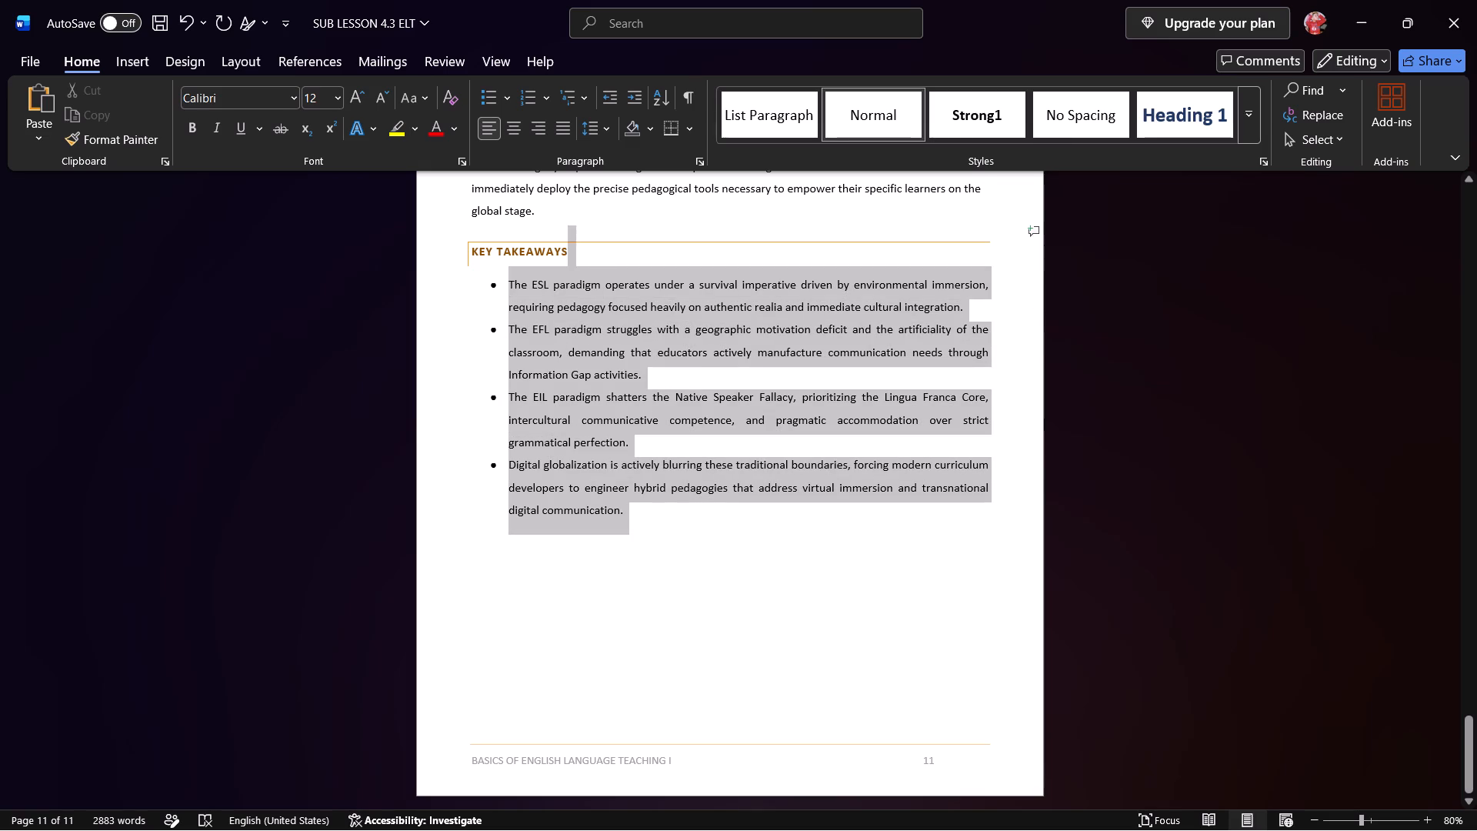
drag(585, 210, 592, 38)
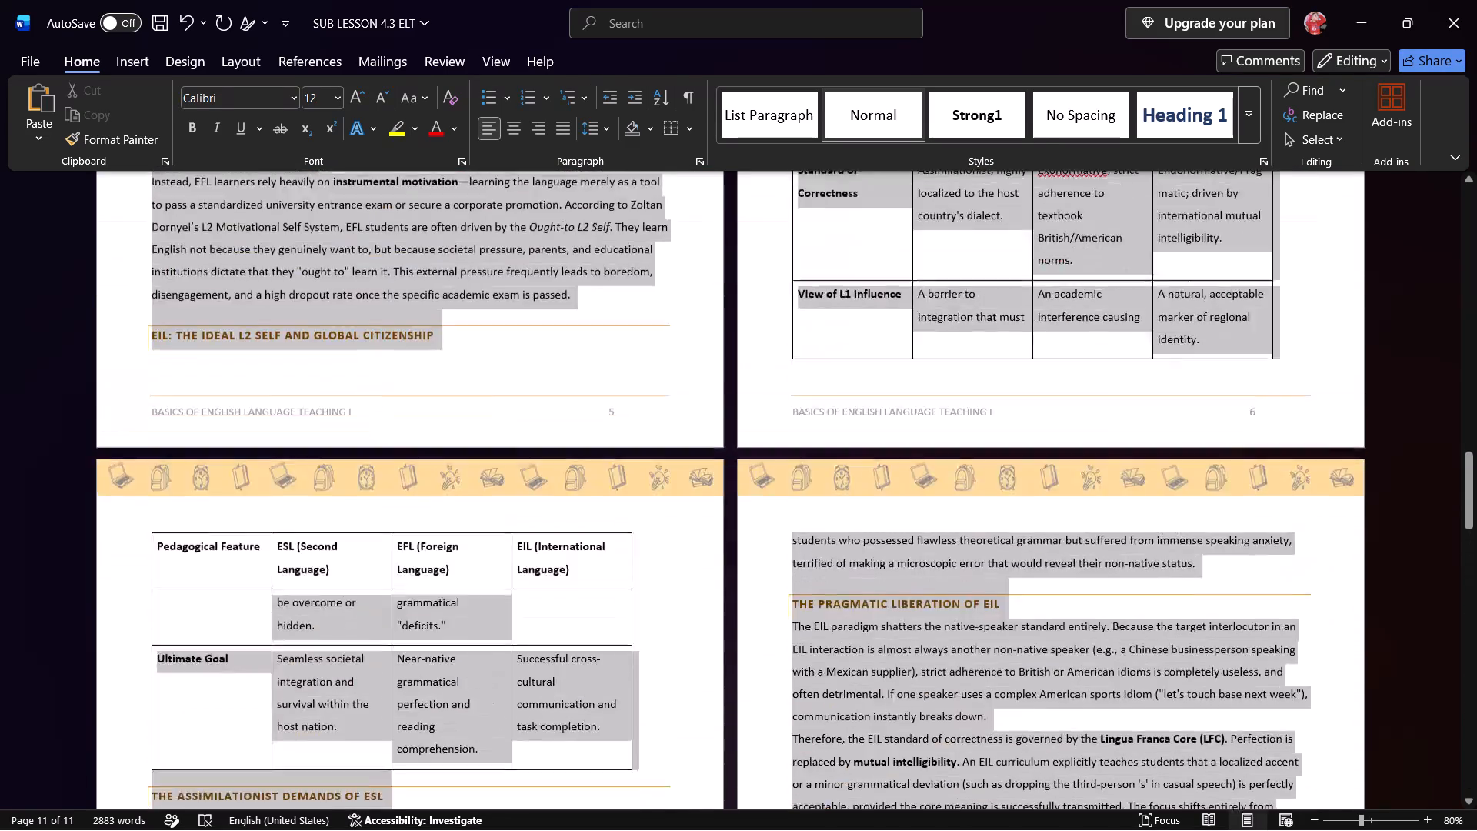
drag(592, 38, 592, 37)
click(764, 282)
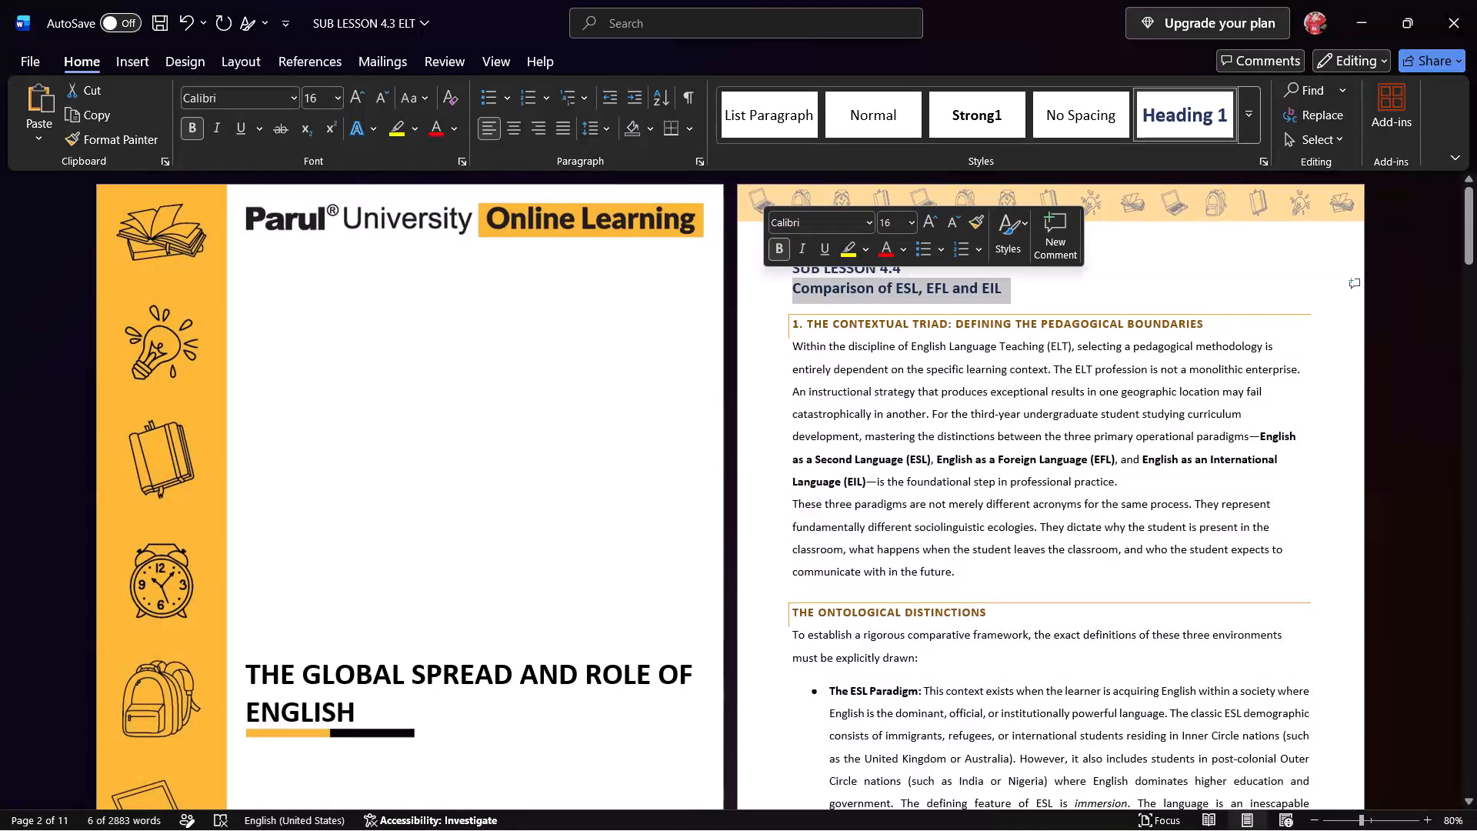
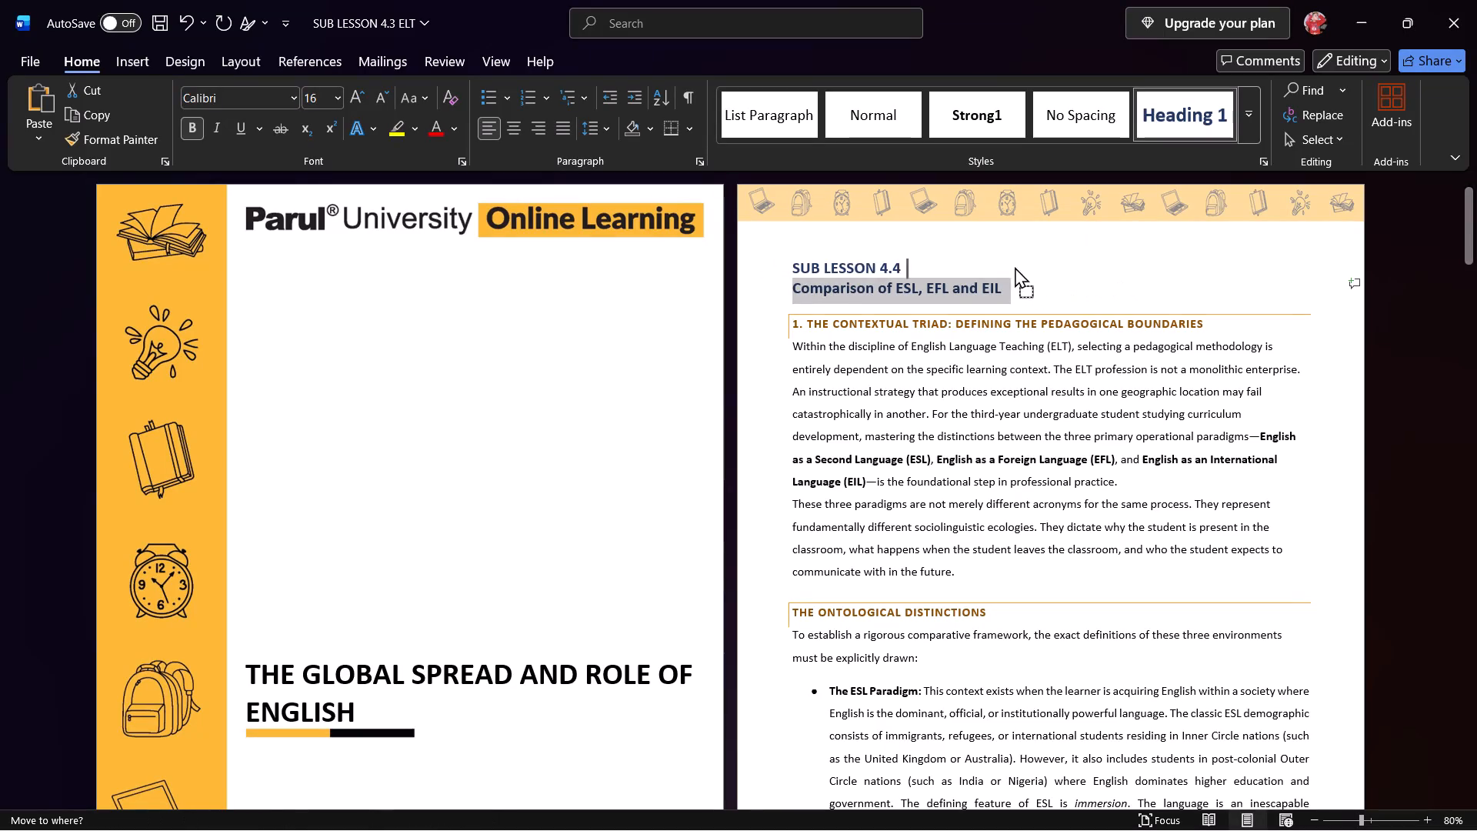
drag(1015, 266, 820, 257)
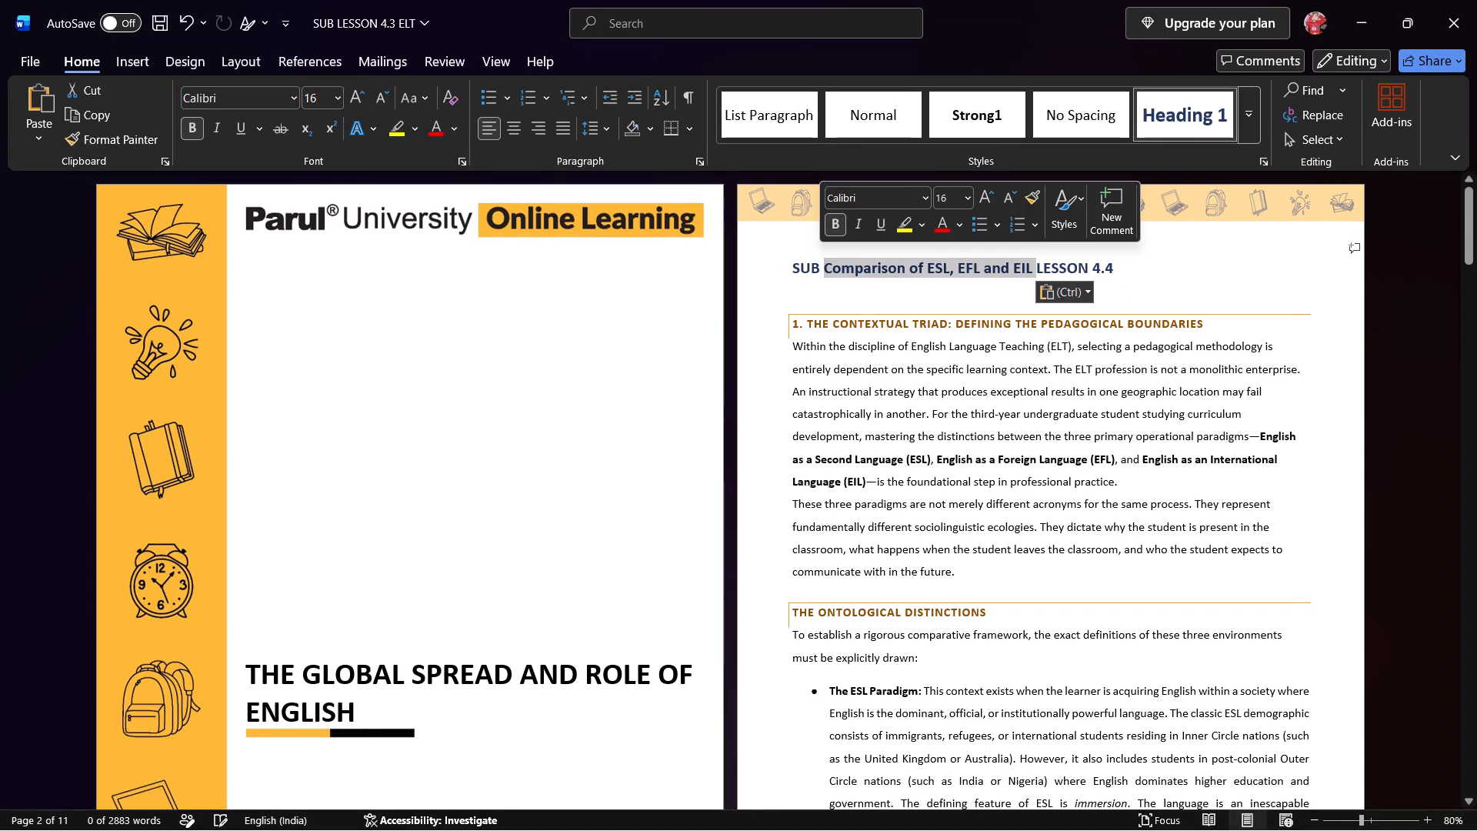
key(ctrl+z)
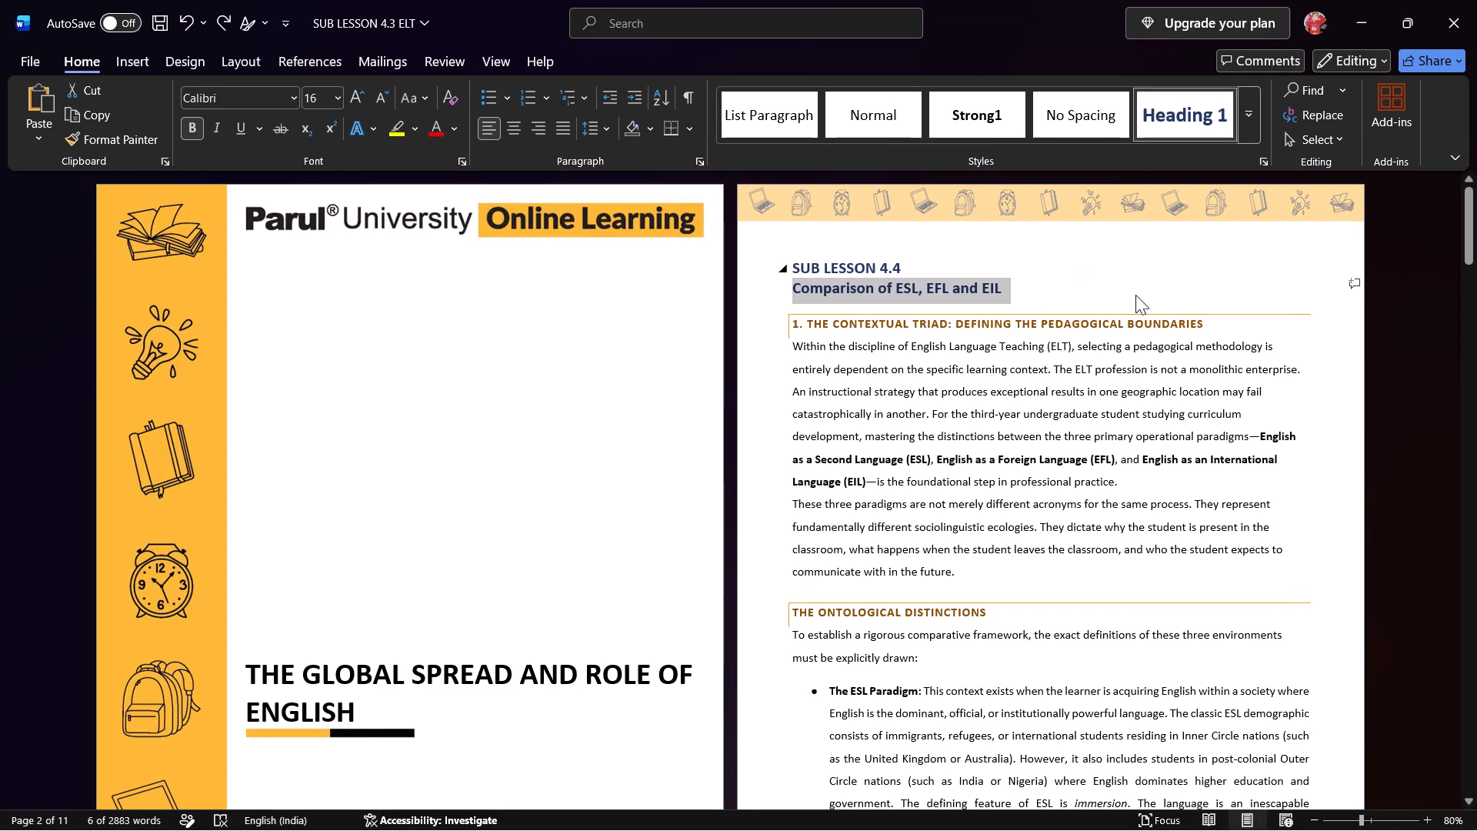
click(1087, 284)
Use Format Painter to copy the orange SUB LESSON 12.1 title formatting from document 1.2 onto the SUB LESSON 4.4 title lines in SUB LESSON 4.3 ELT.
drag(1055, 291, 789, 271)
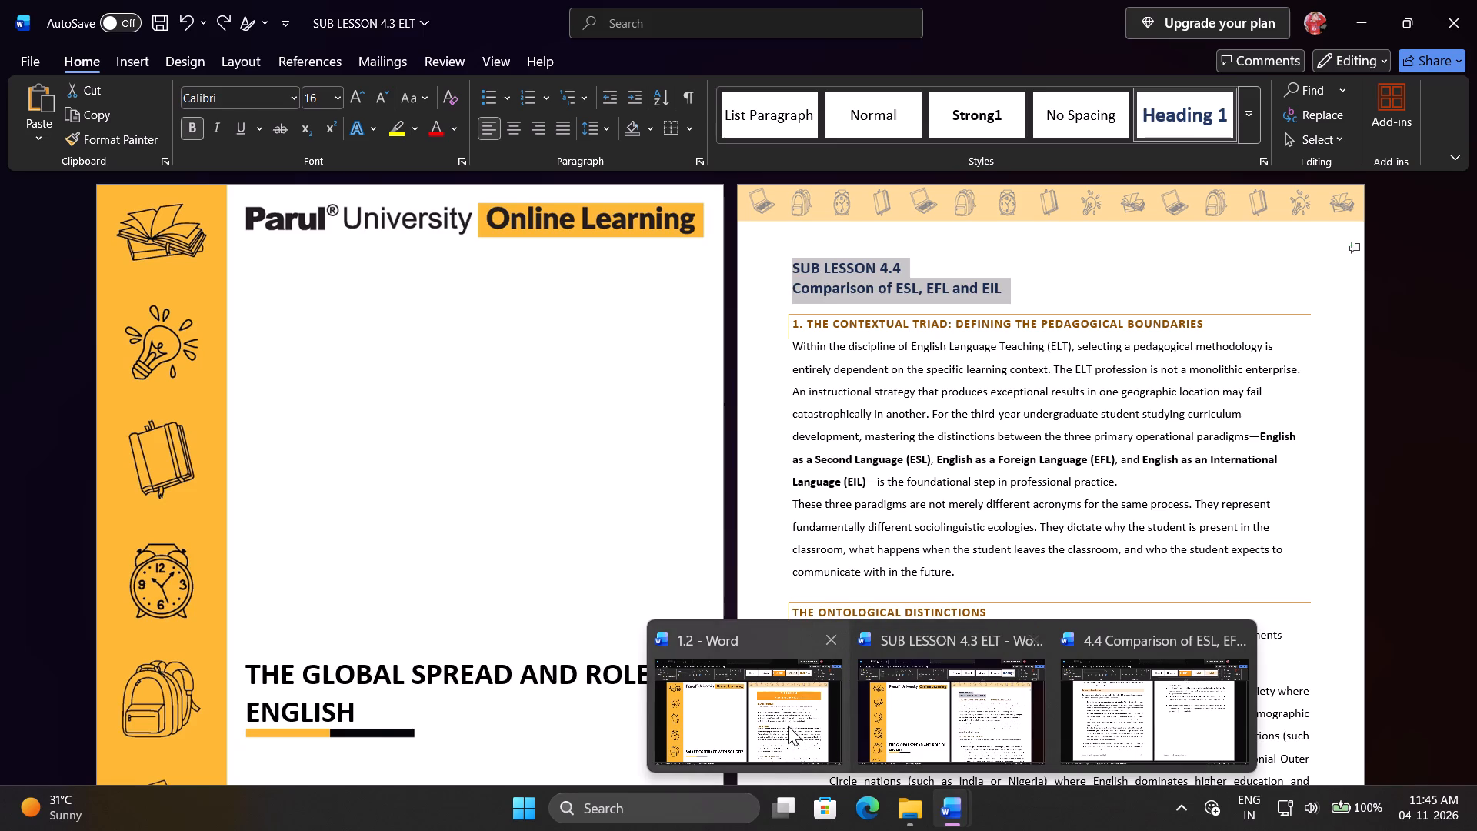
click(787, 726)
drag(1180, 304, 989, 265)
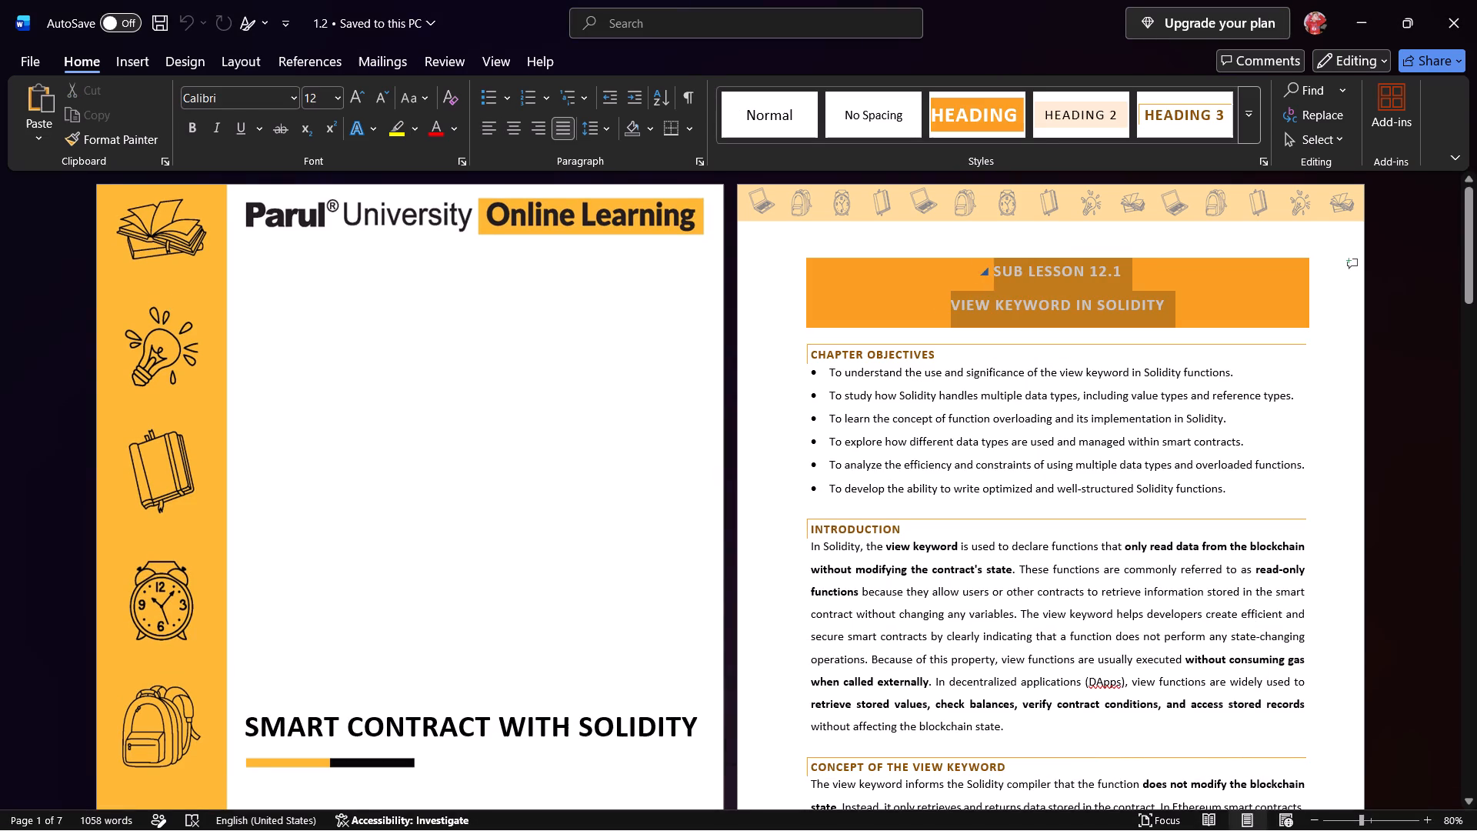
drag(989, 265, 982, 264)
click(92, 130)
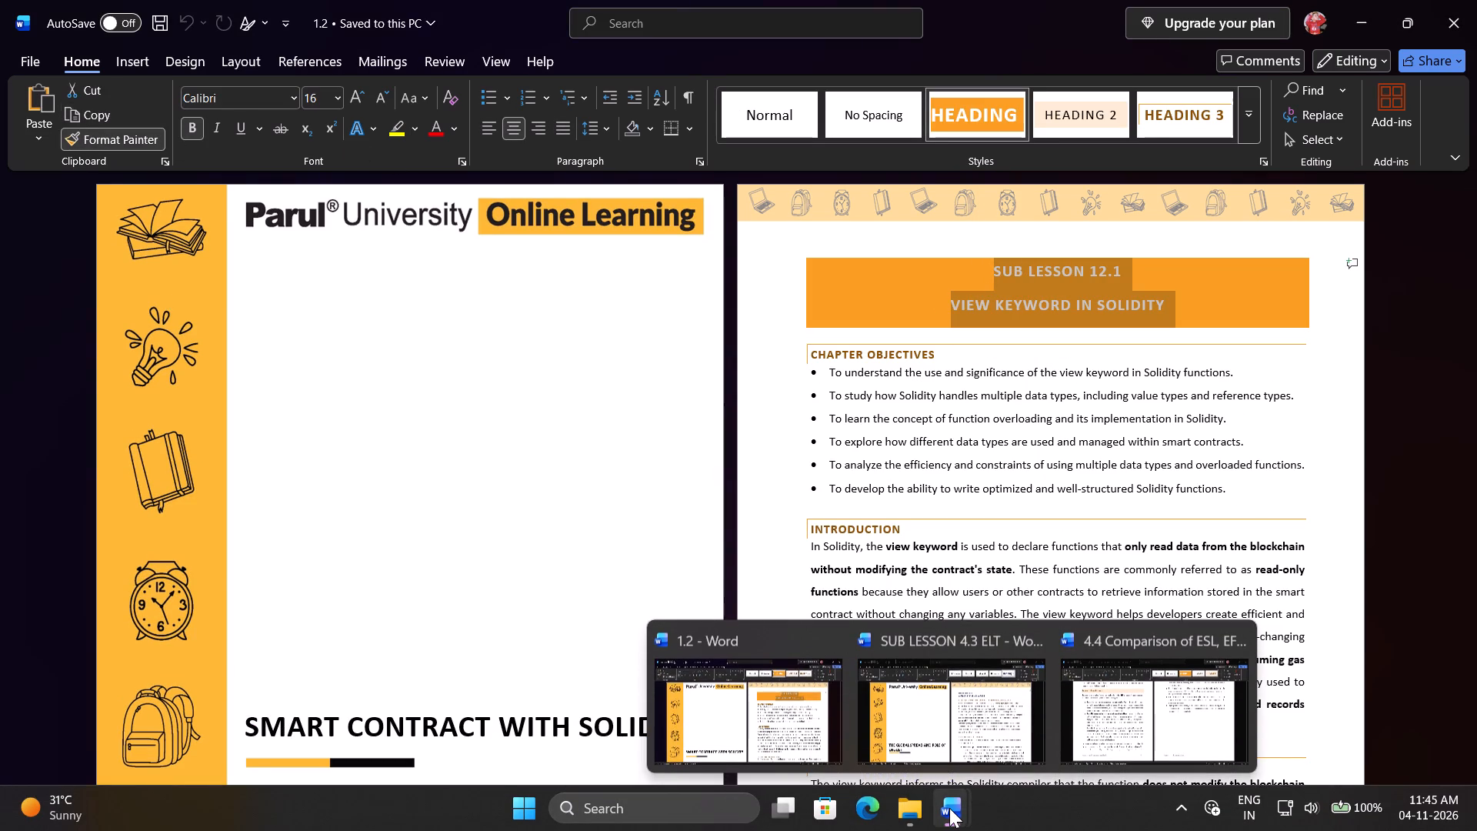
click(955, 736)
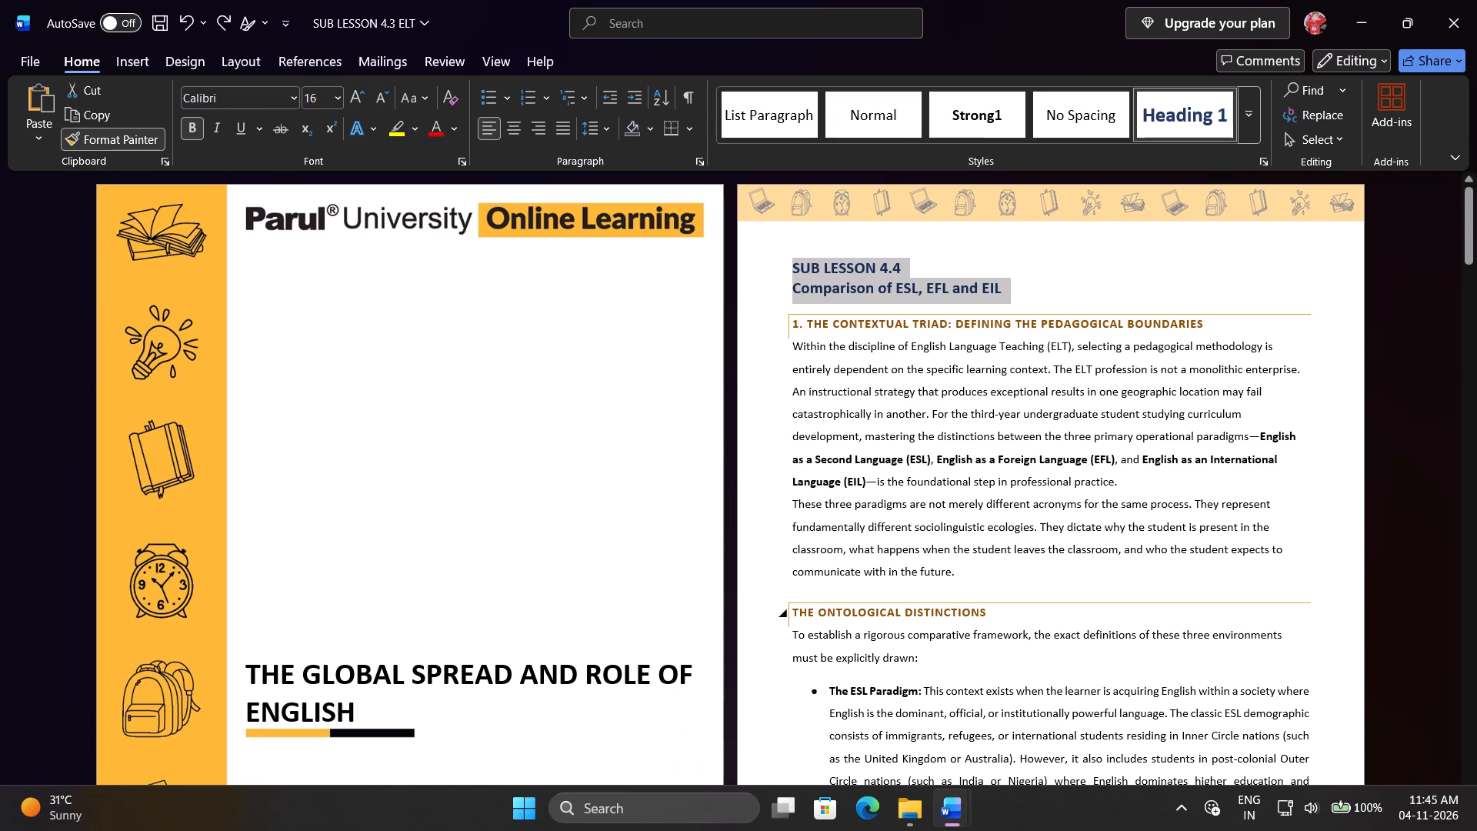
click(1040, 297)
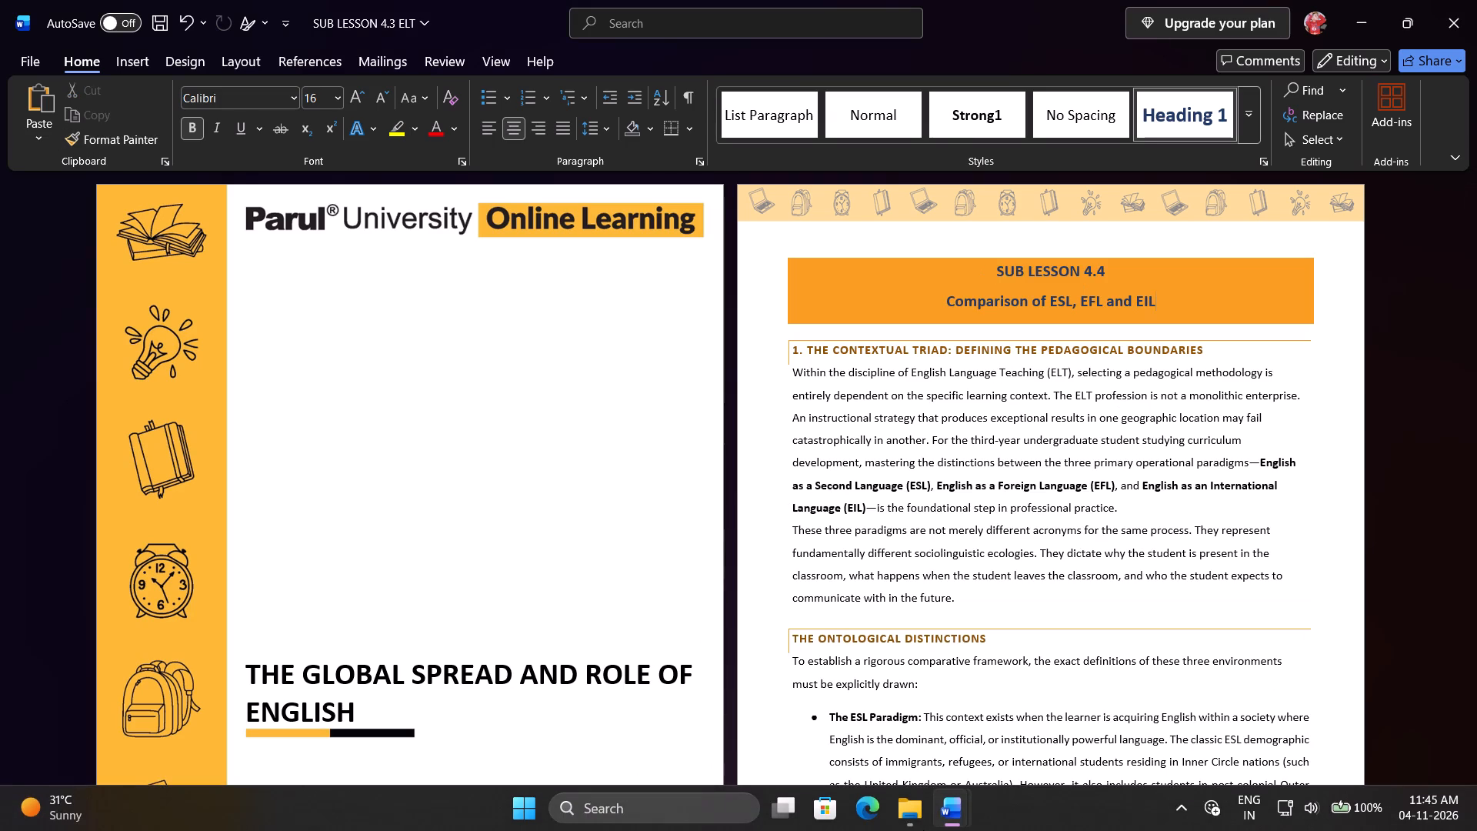
Copy the full SUB LESSON 12.1 title formatting from document 1.2 again and paint it across the whole text of both SUB LESSON 4.4 title lines.
click(813, 733)
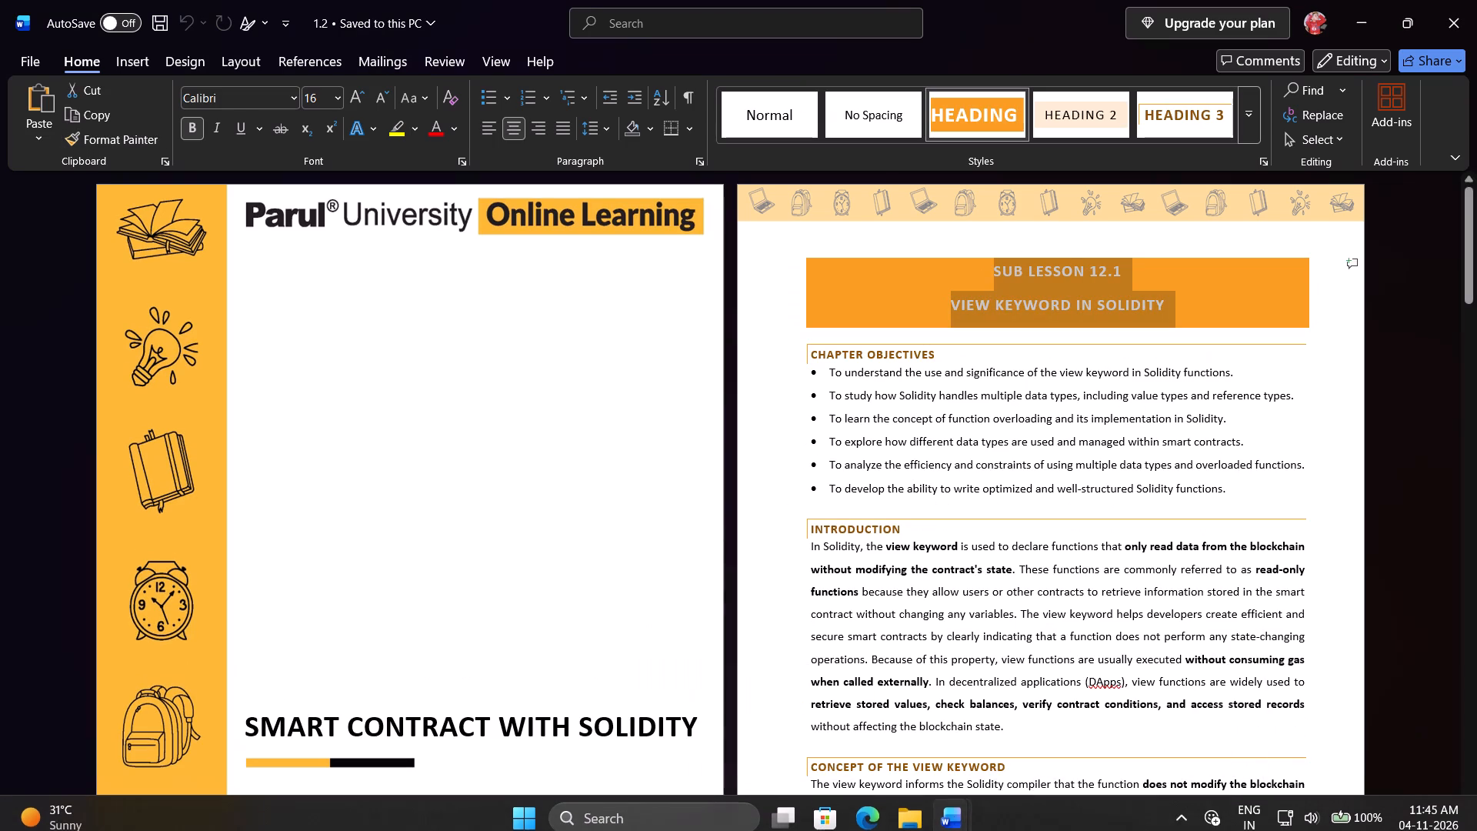
click(103, 142)
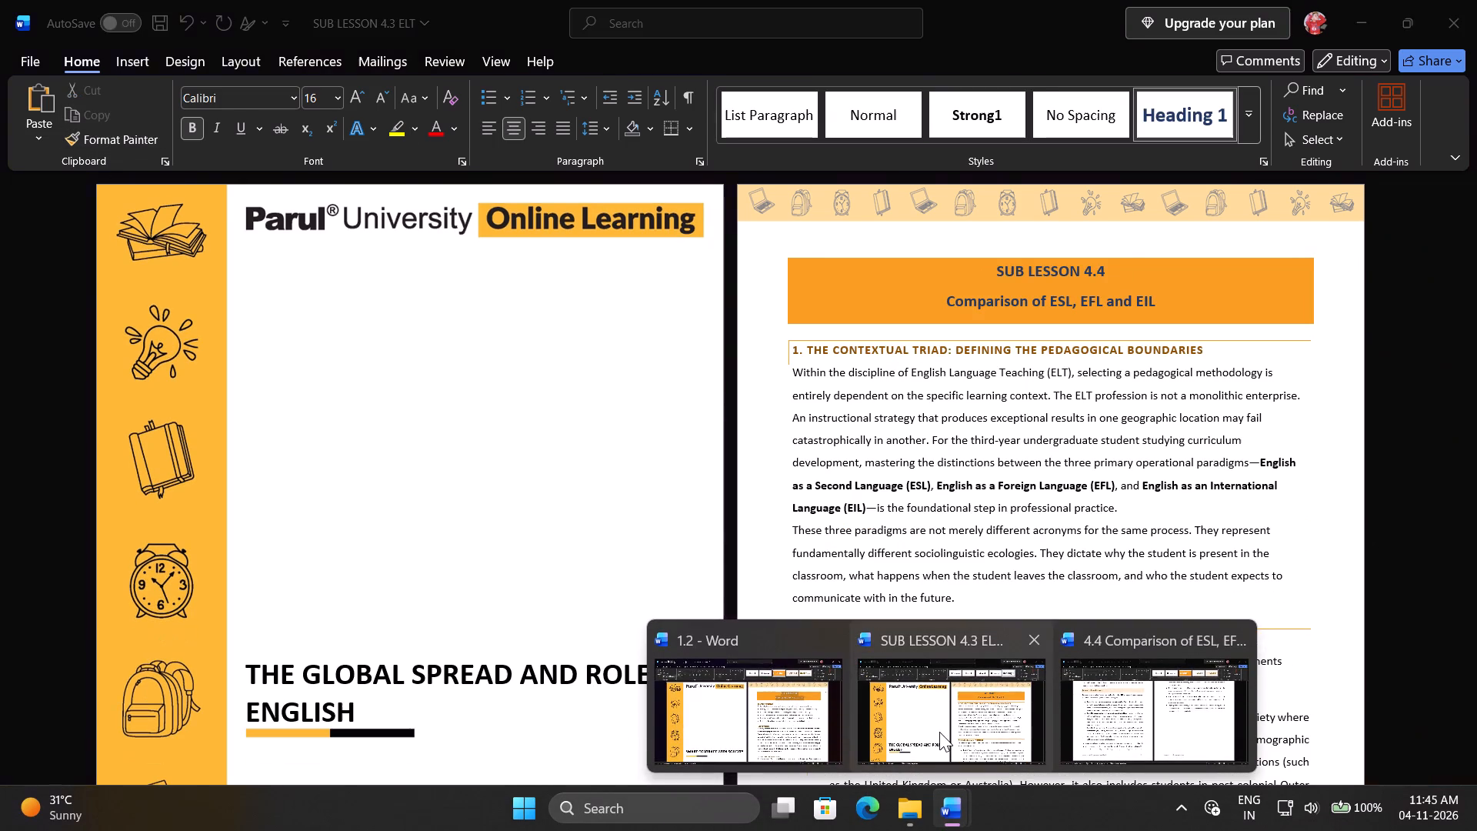
click(939, 732)
drag(1183, 305, 959, 258)
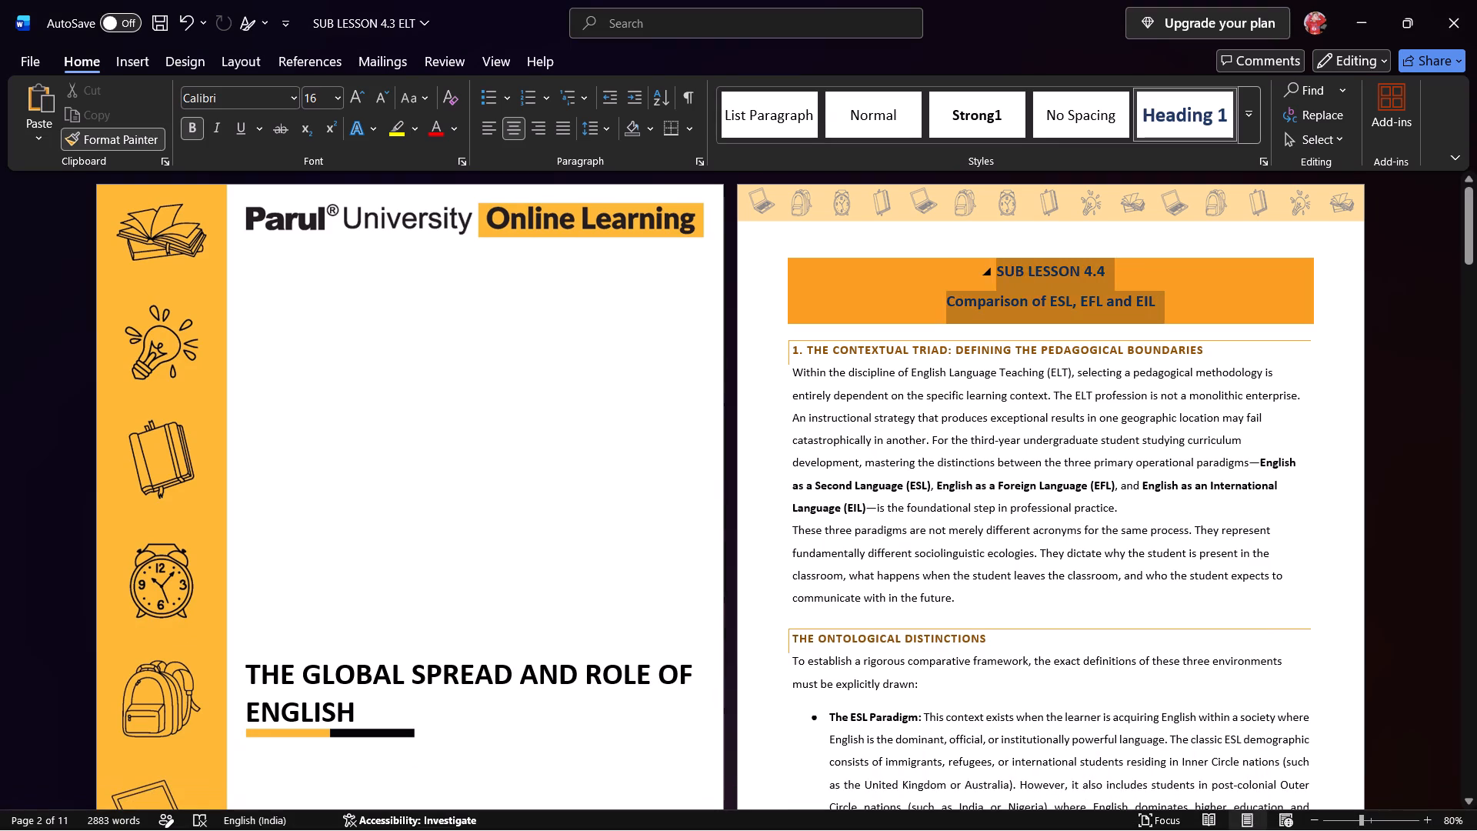
drag(959, 258, 955, 258)
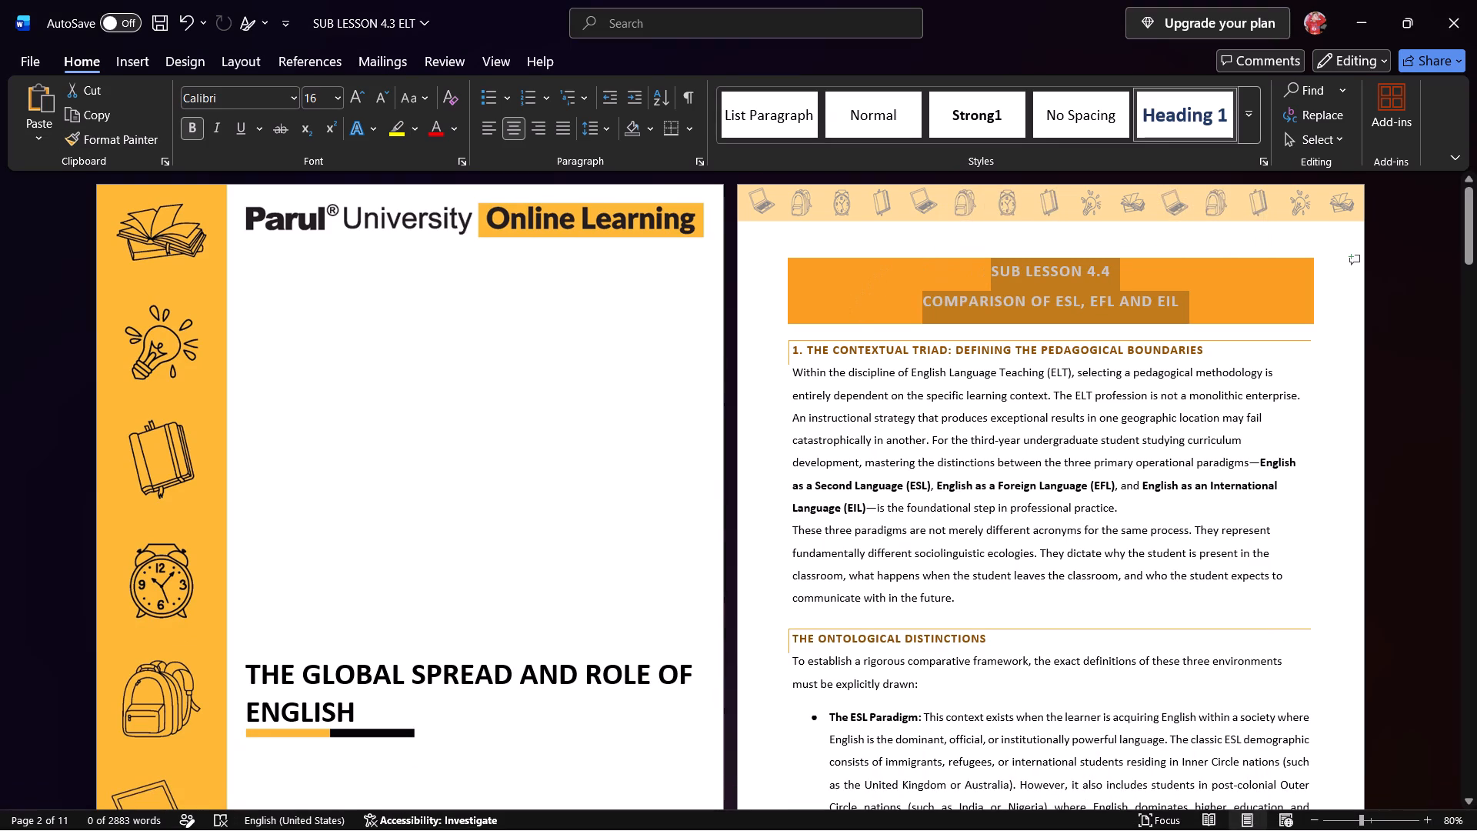
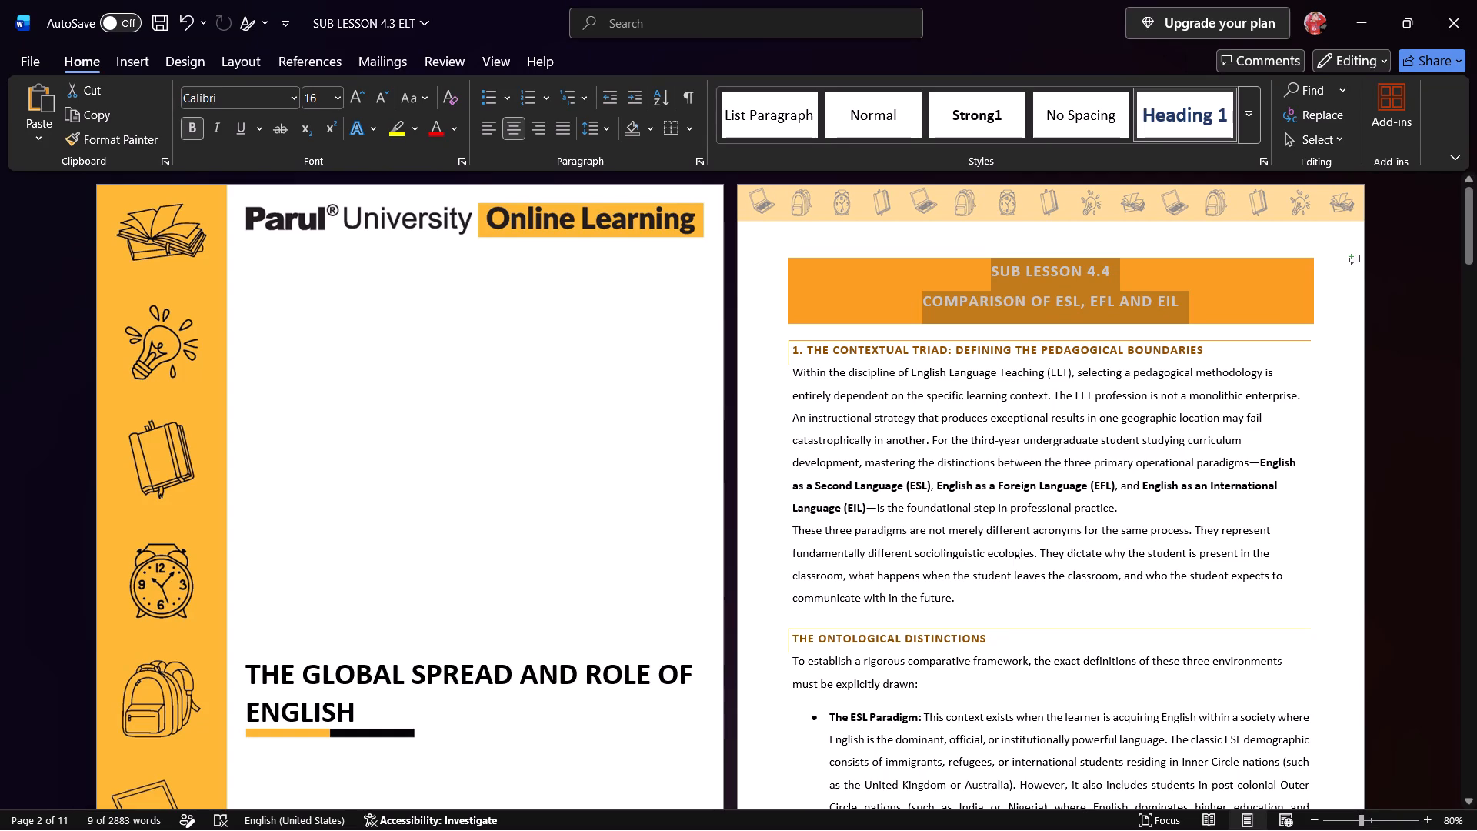
Apply the Heading 4 style to the THE ONTOLOGICAL DISTINCTIONS subheading.
click(829, 632)
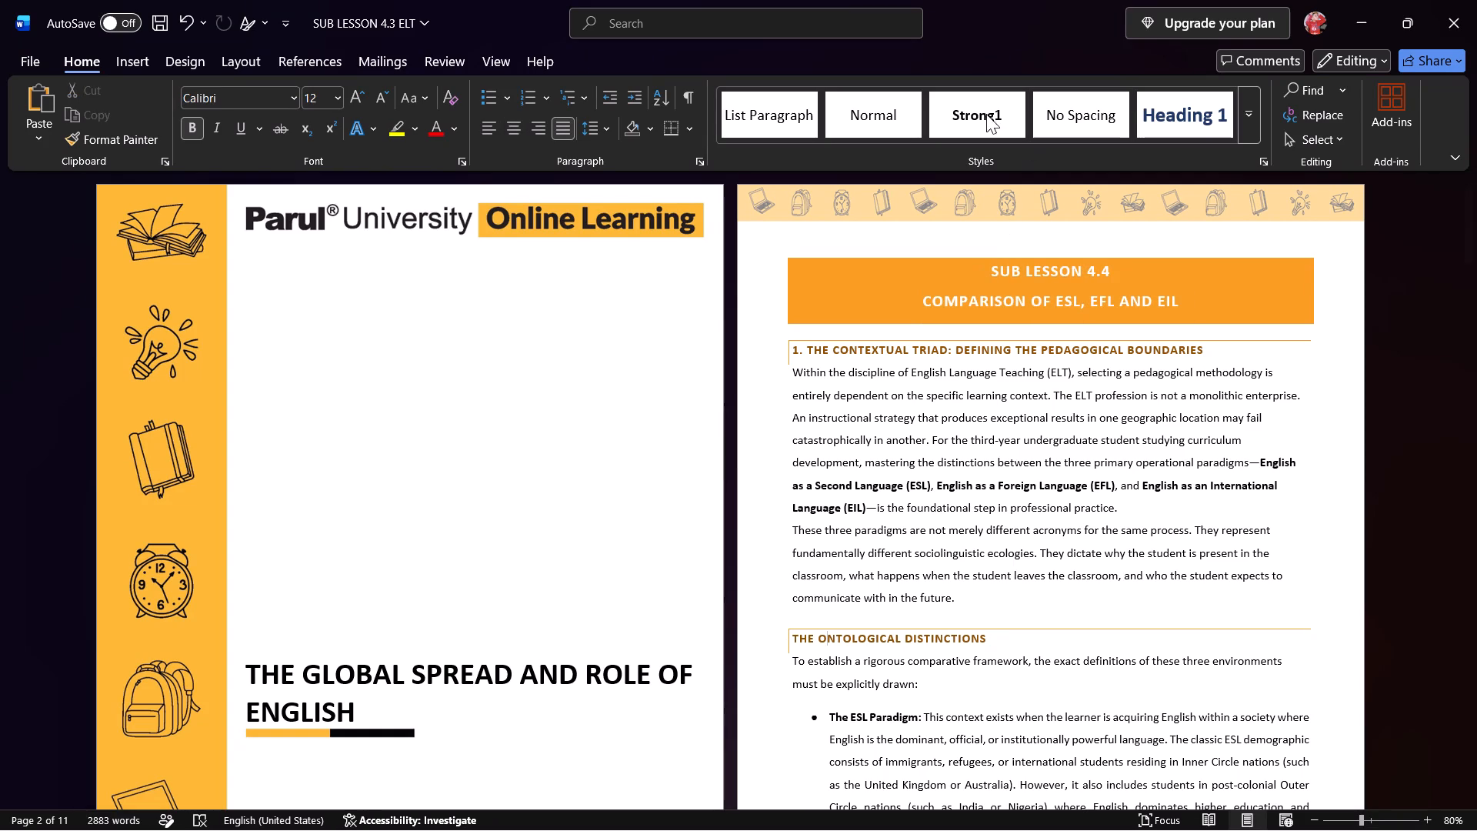
click(1252, 108)
click(992, 172)
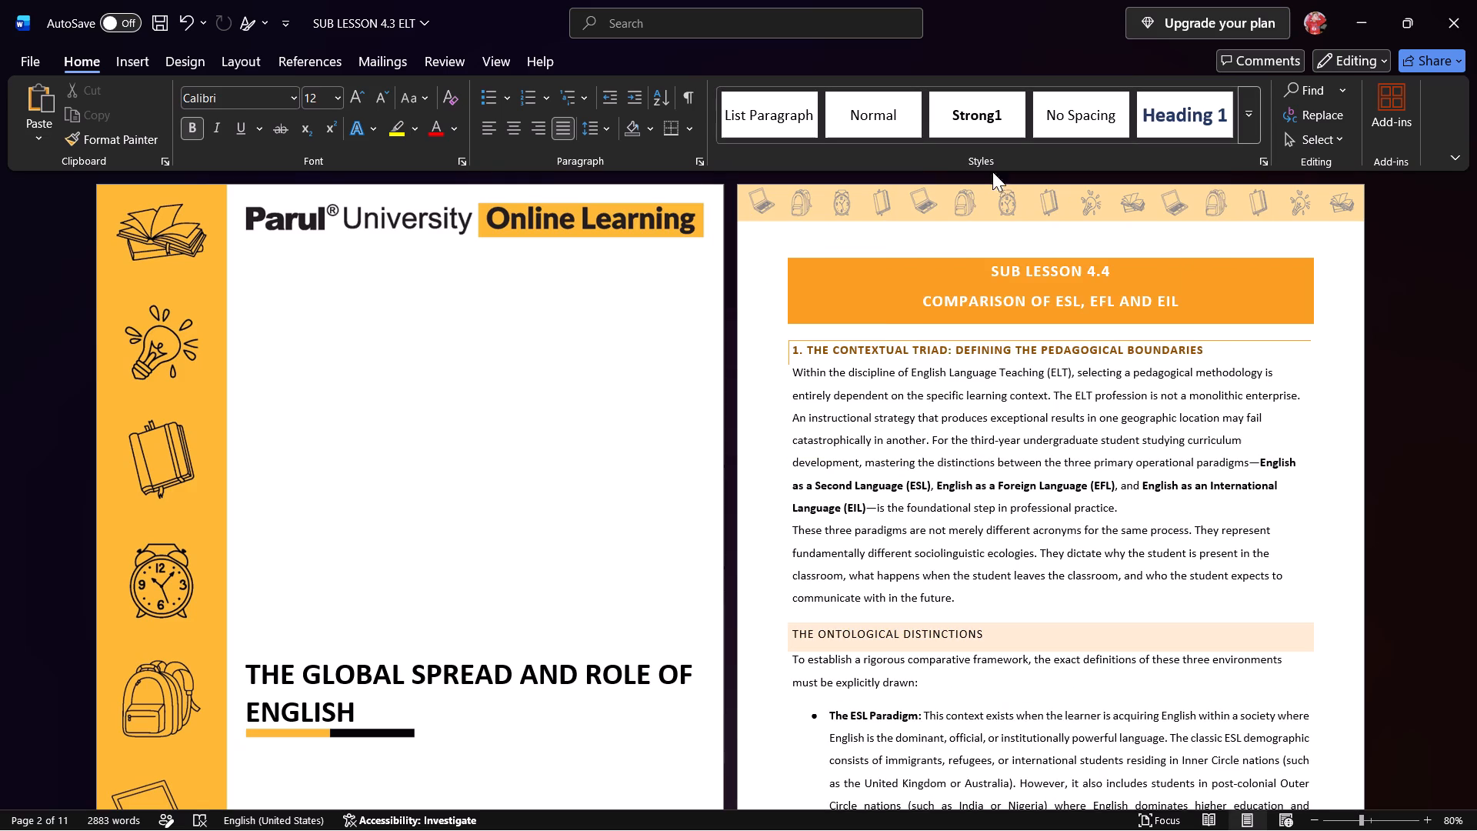
Apply the Heading 4 style to the subheading THE EFL REALITY: THE ARTIFICIAL LANGUAGE ISLAND in section 2.
scroll(915, 350, down, 1)
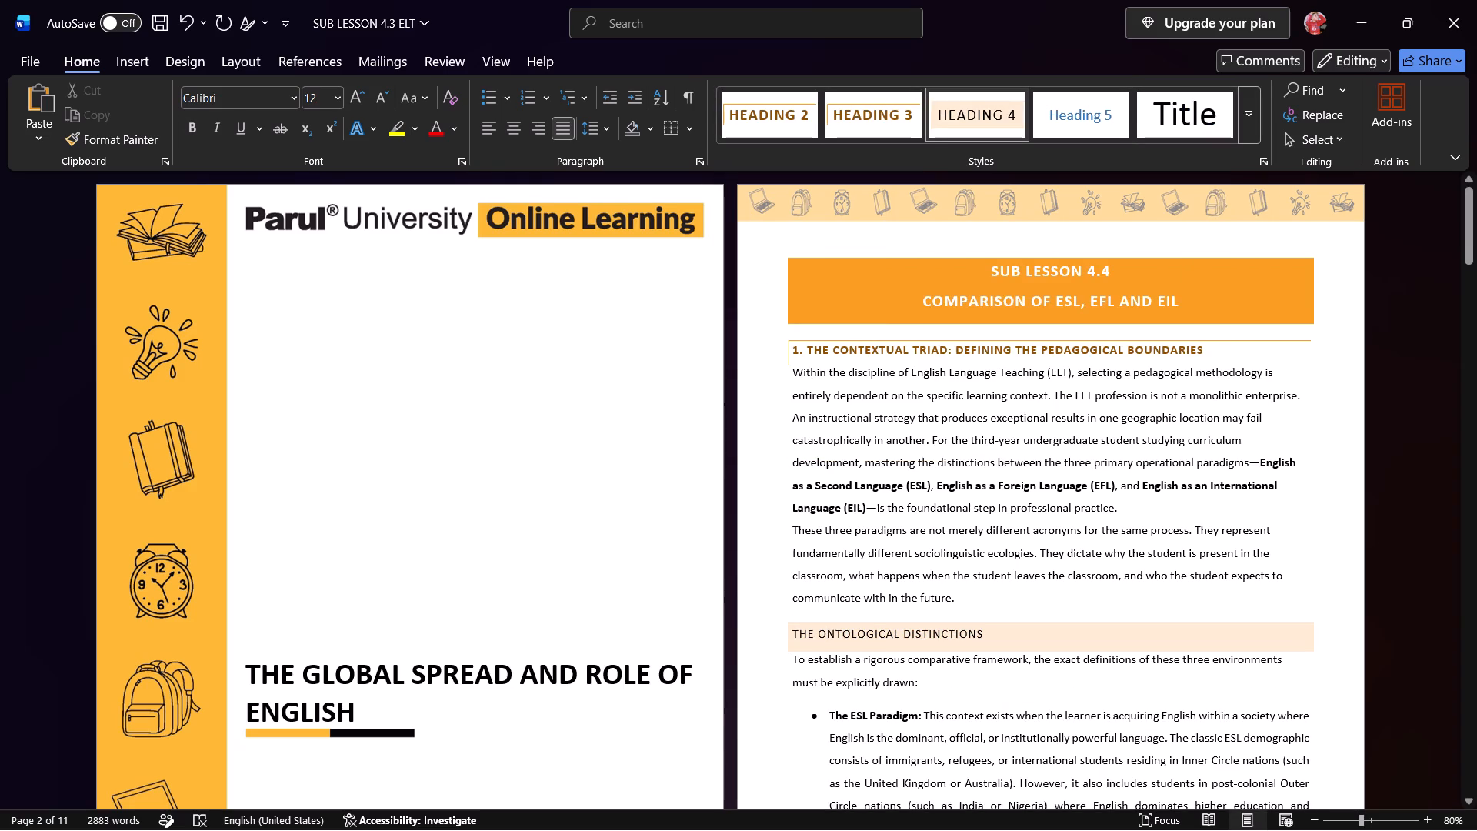
scroll(915, 350, down, 18)
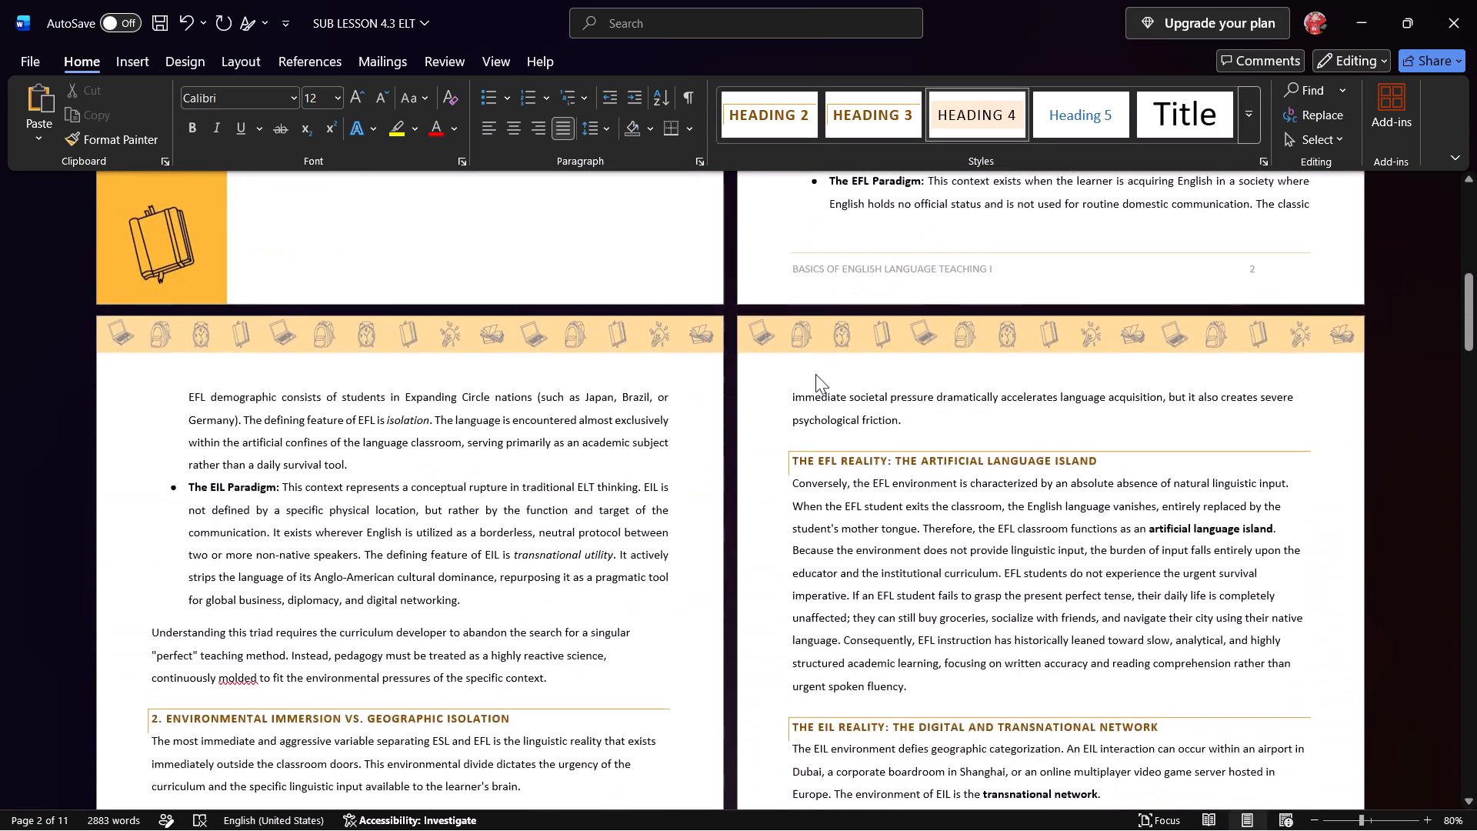
scroll(794, 384, down, 6)
click(426, 486)
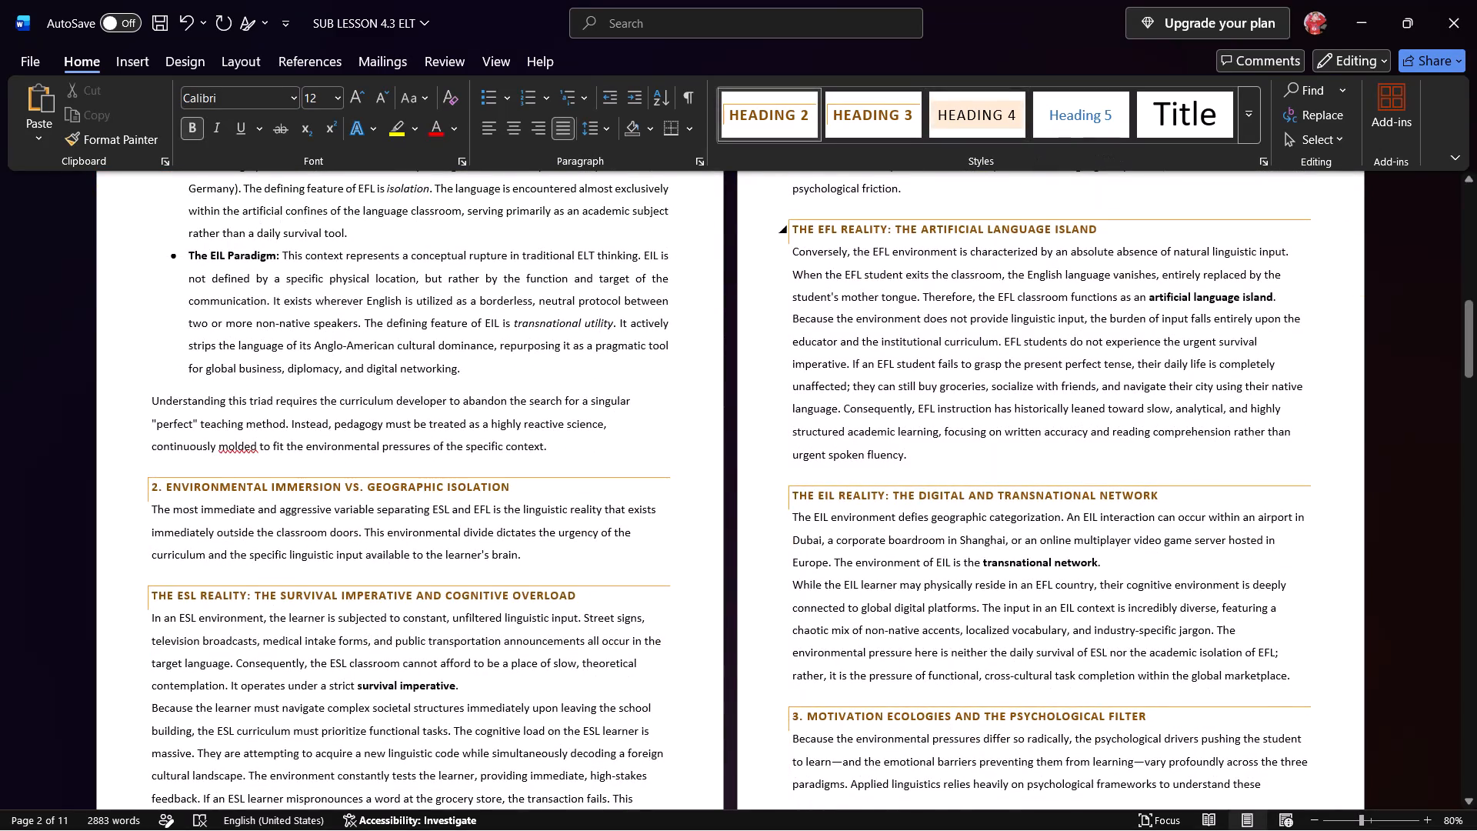
scroll(588, 376, up, 12)
scroll(583, 379, down, 3)
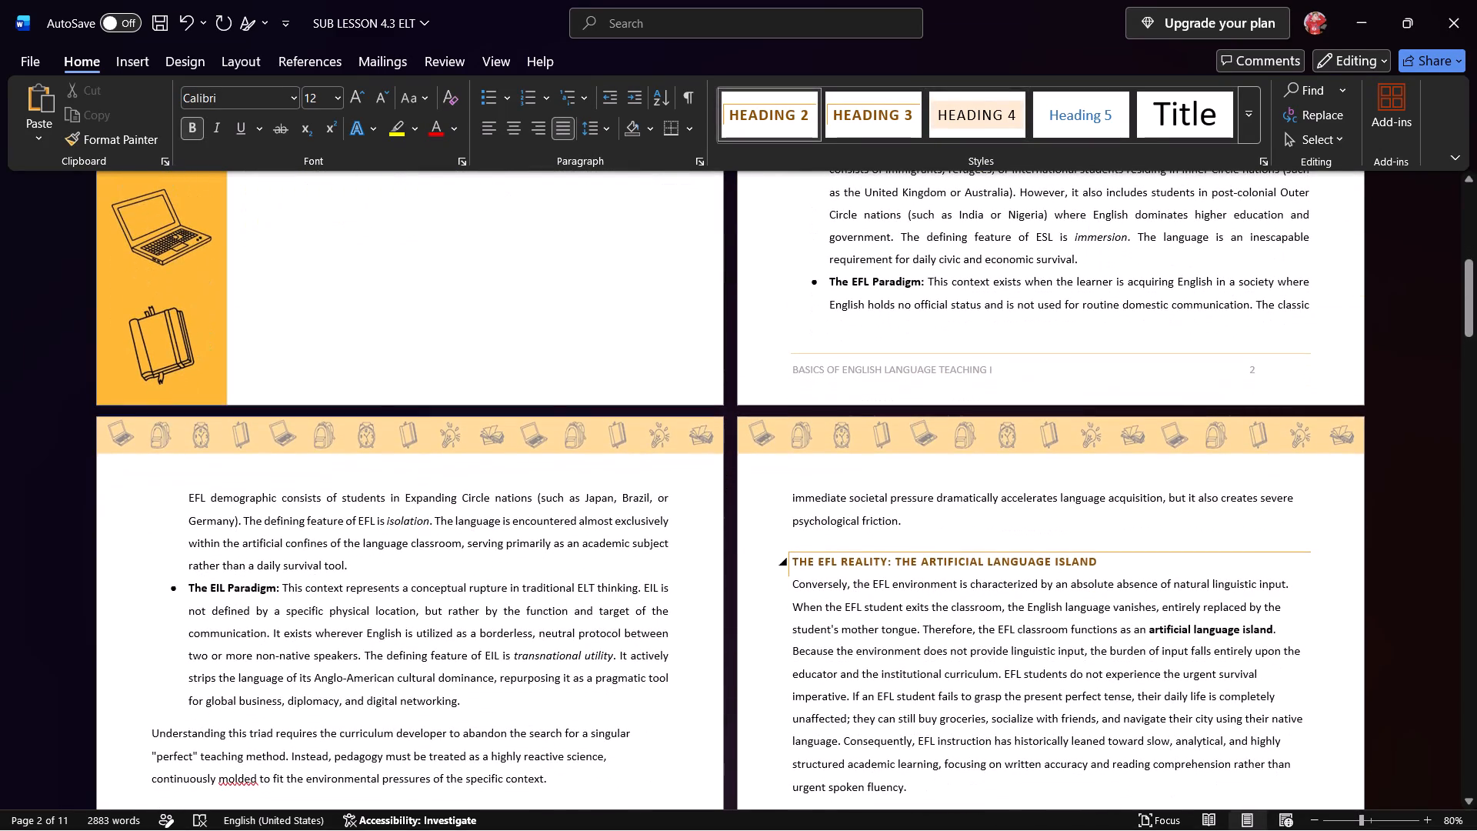
click(885, 560)
click(990, 103)
Apply the Heading 4 style to section 2's THE ESL REALITY and THE EIL REALITY subheadings.
scroll(890, 266, down, 6)
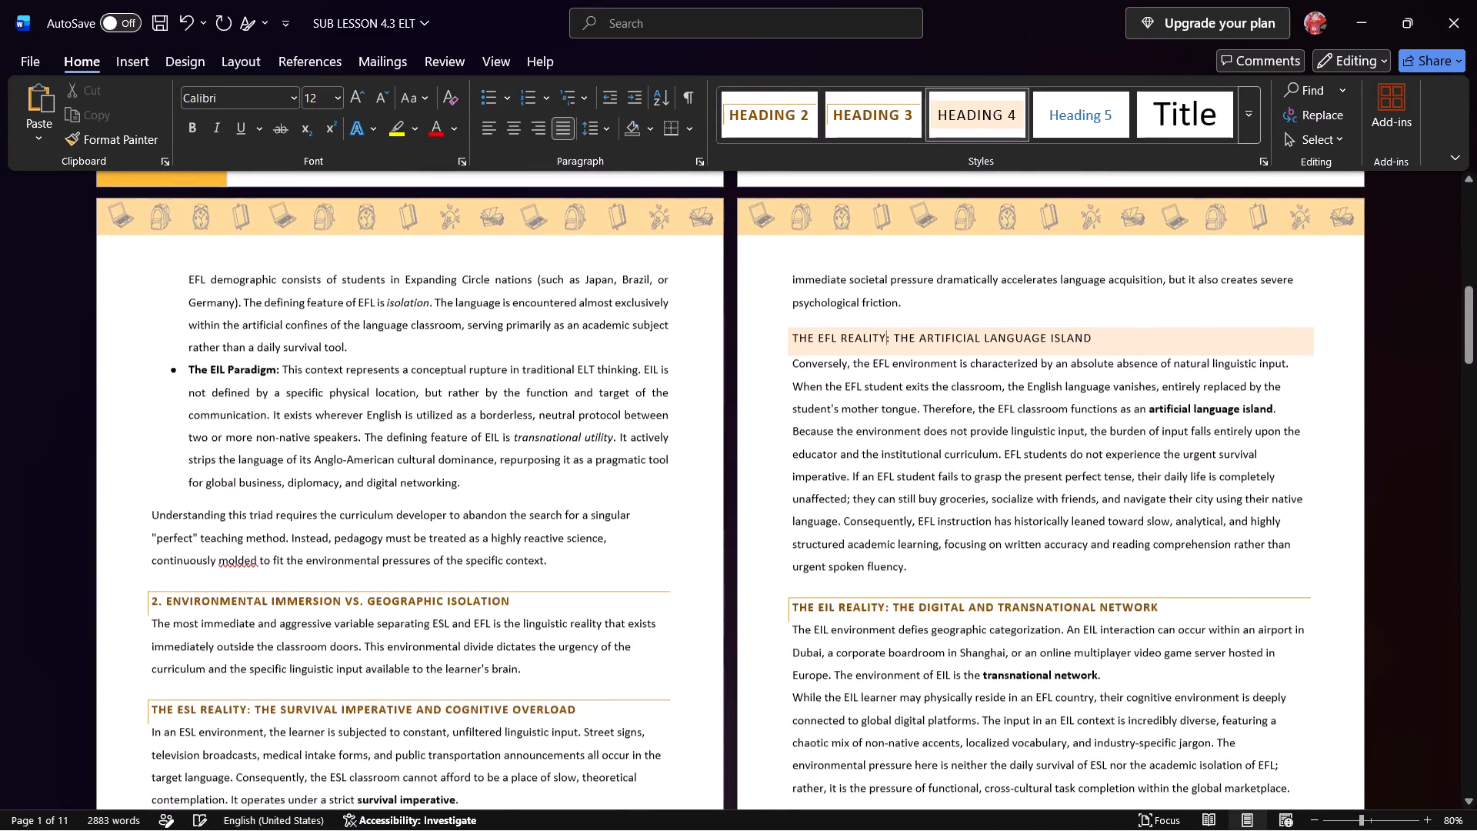
scroll(849, 315, down, 4)
click(458, 554)
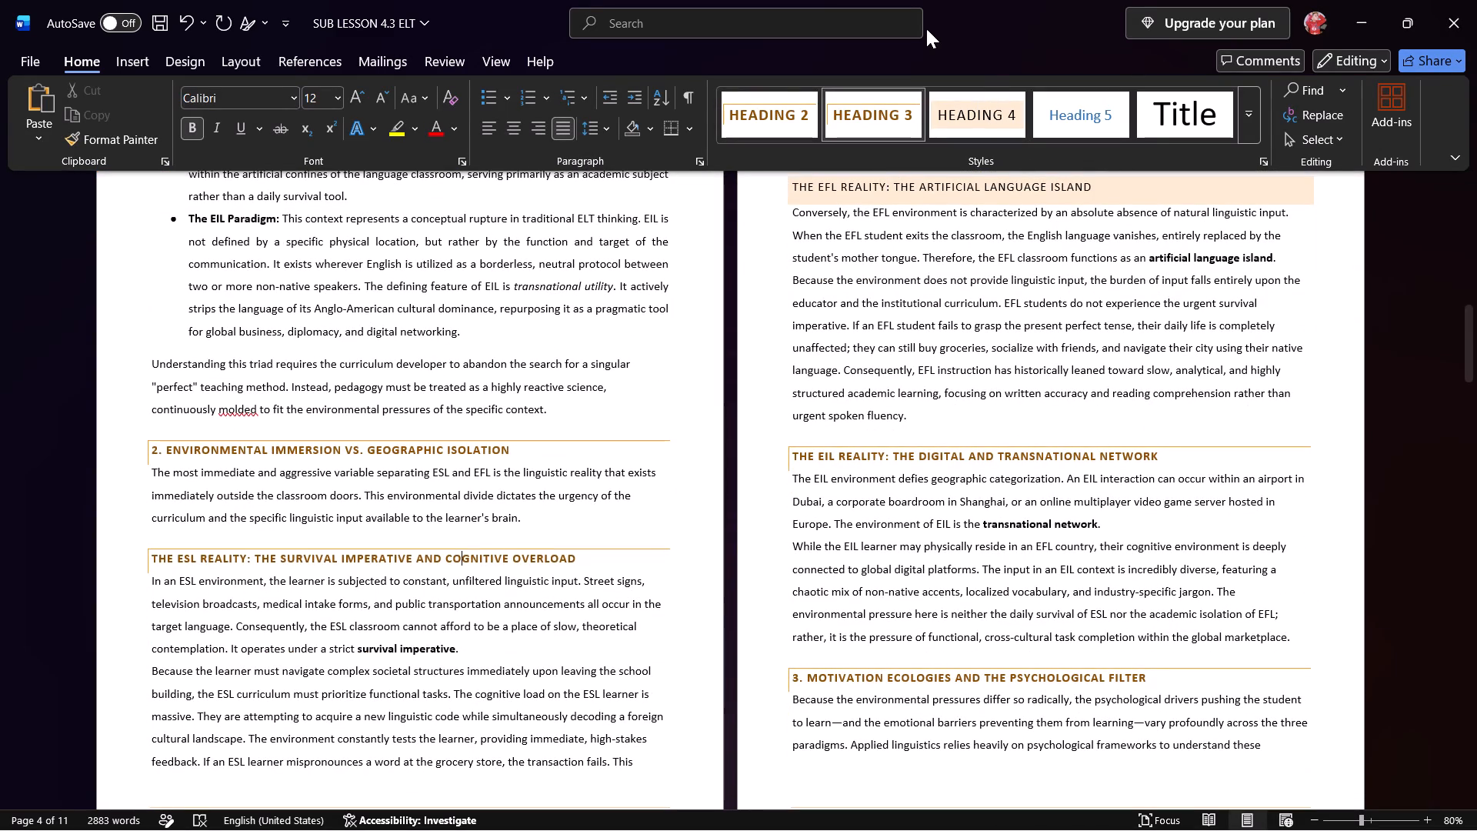
click(982, 103)
click(913, 459)
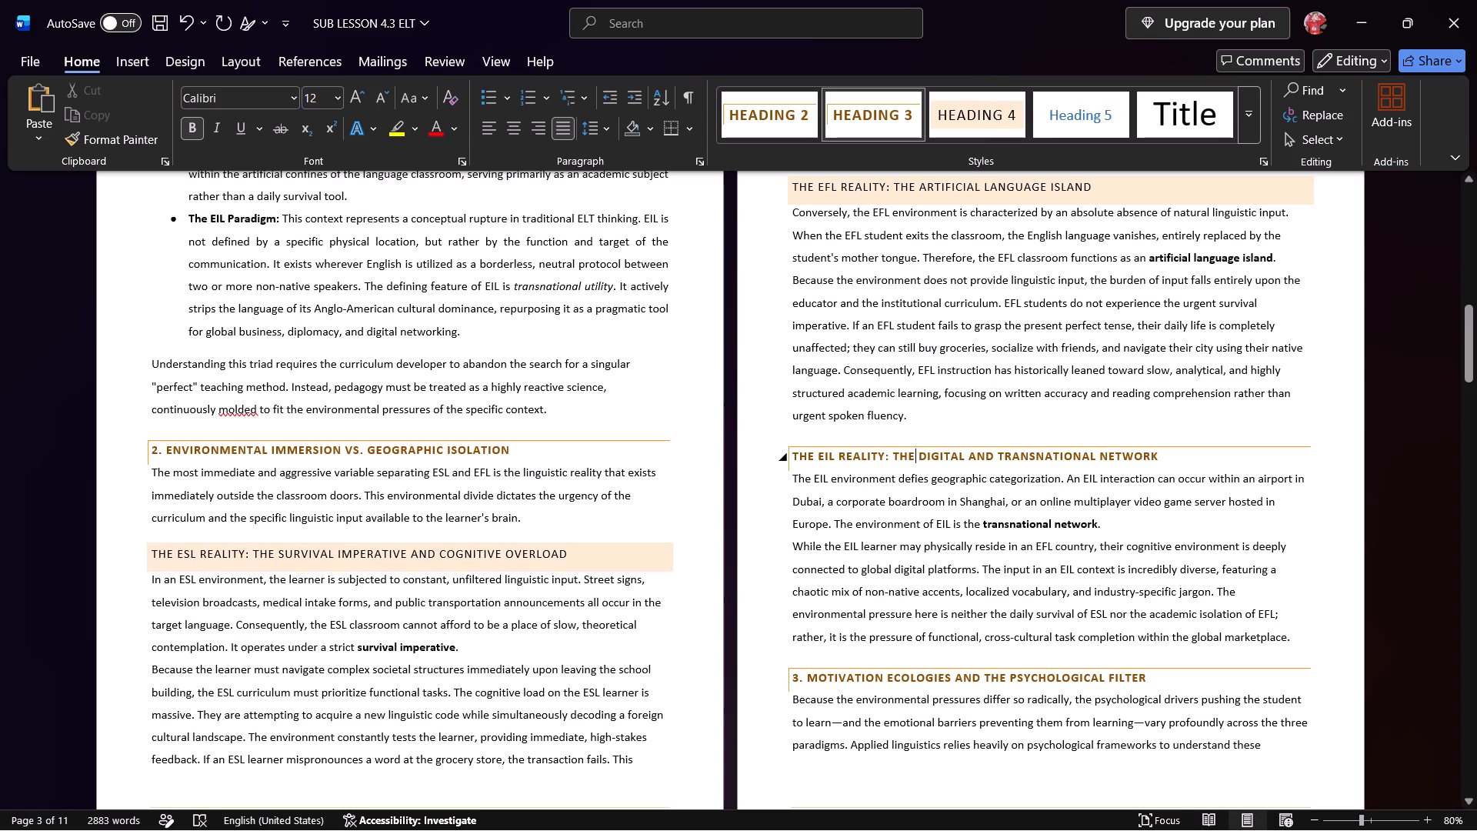
click(984, 117)
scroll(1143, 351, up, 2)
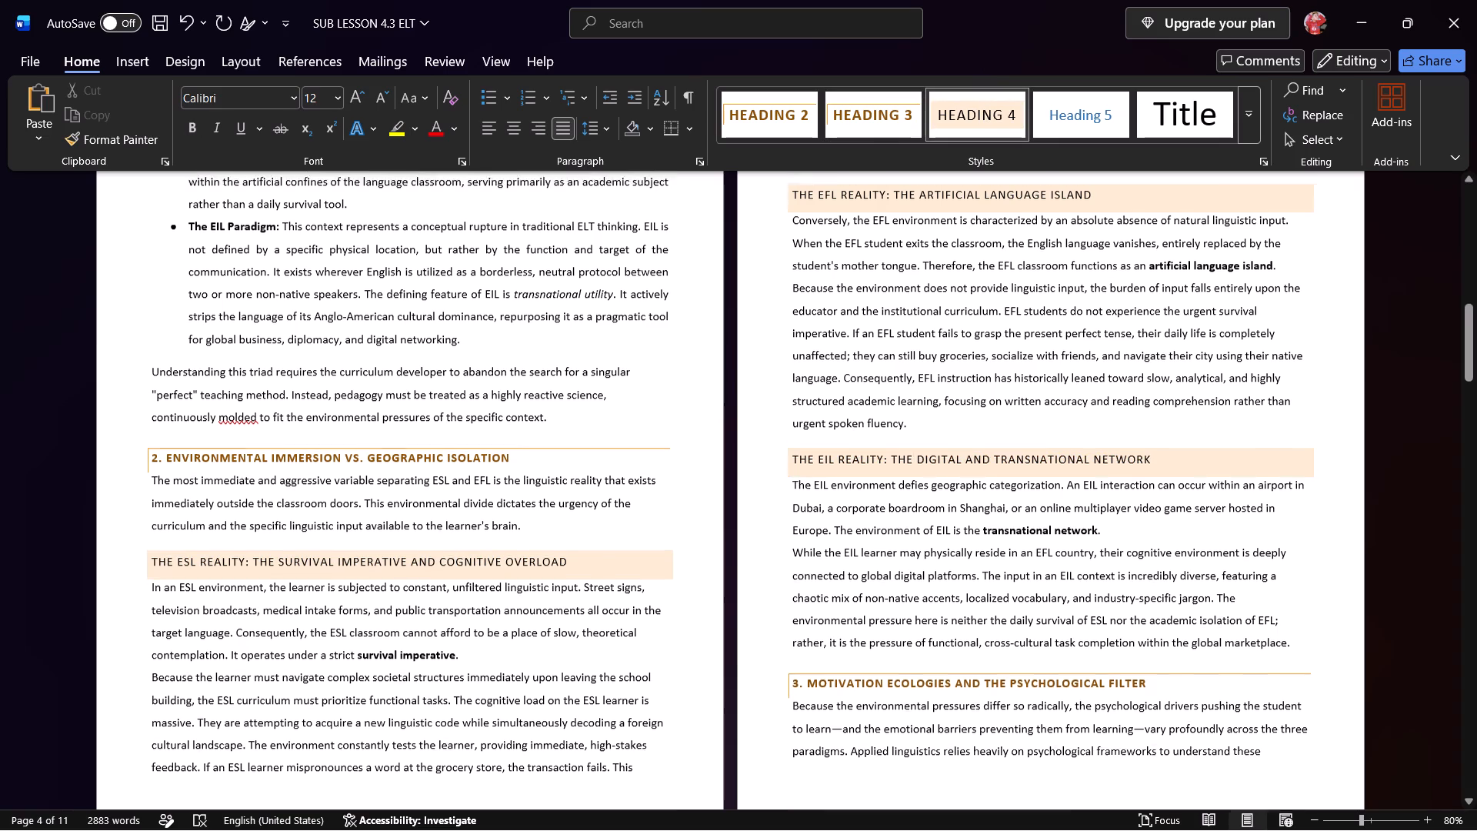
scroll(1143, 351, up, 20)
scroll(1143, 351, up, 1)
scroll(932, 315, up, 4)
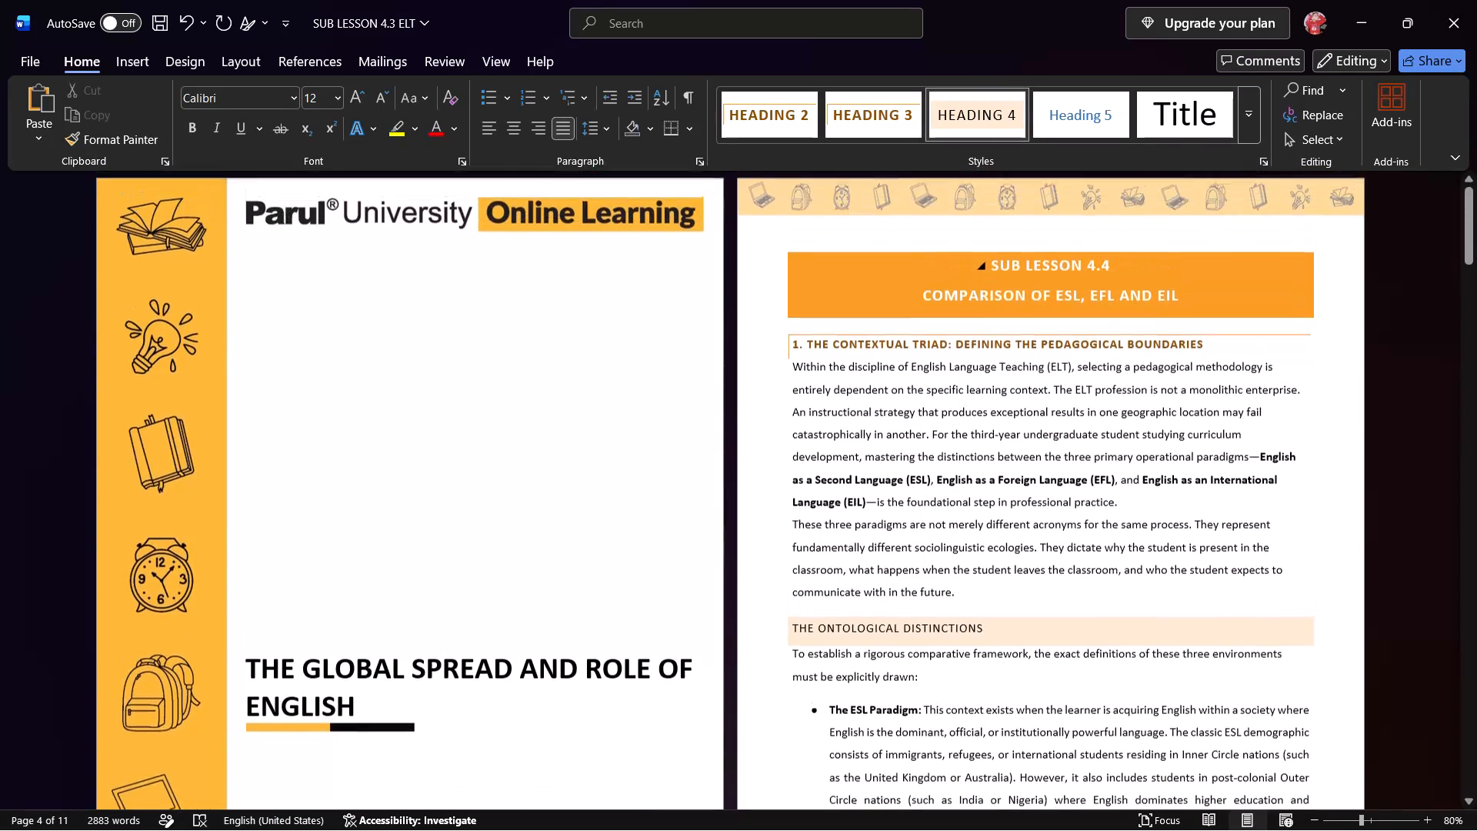
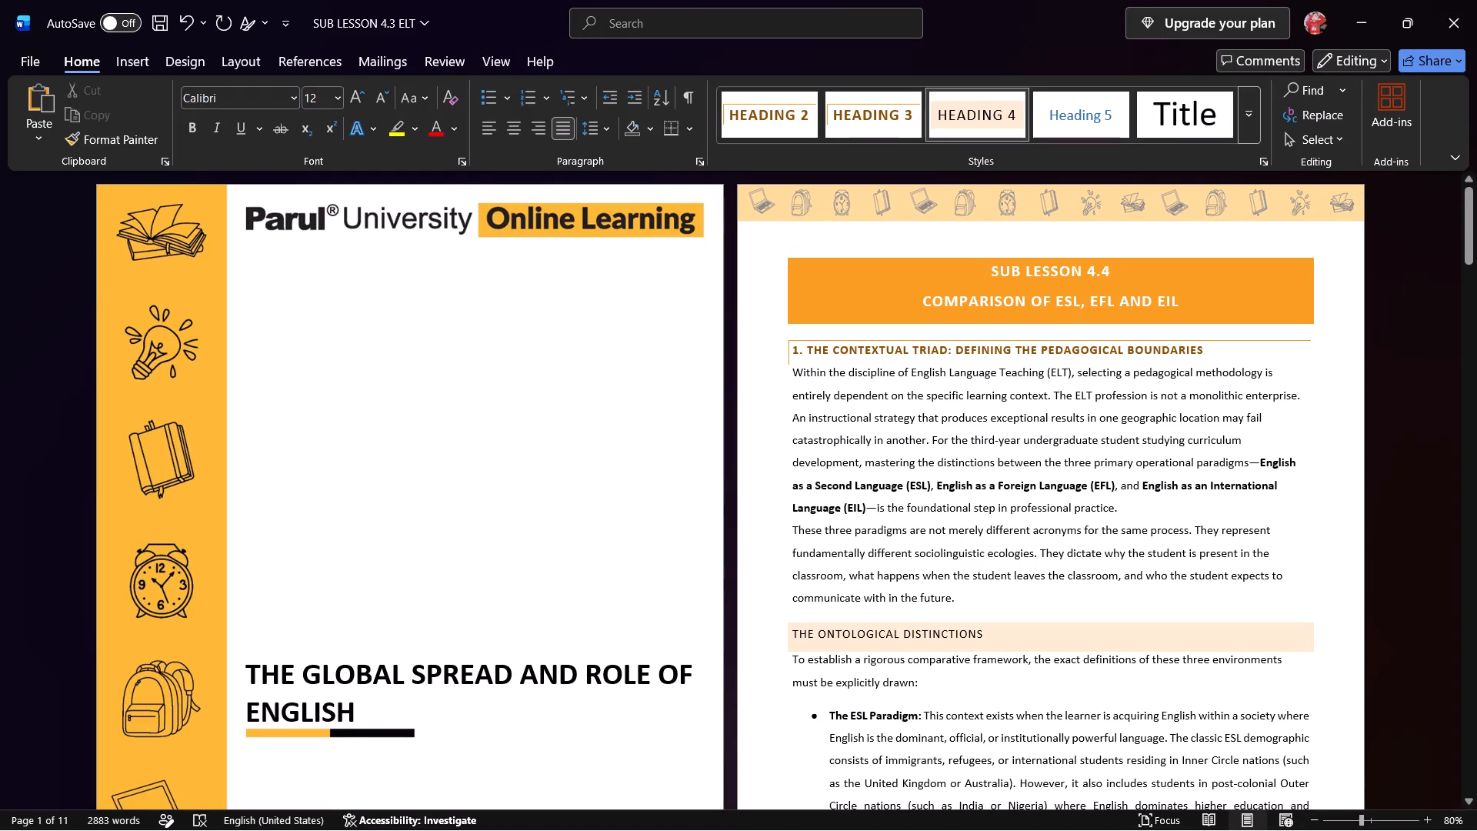
Remove the number prefix "1." from the heading THE CONTEXTUAL TRIAD: DEFINING THE PEDAGOGICAL BOUNDARIES.
click(805, 348)
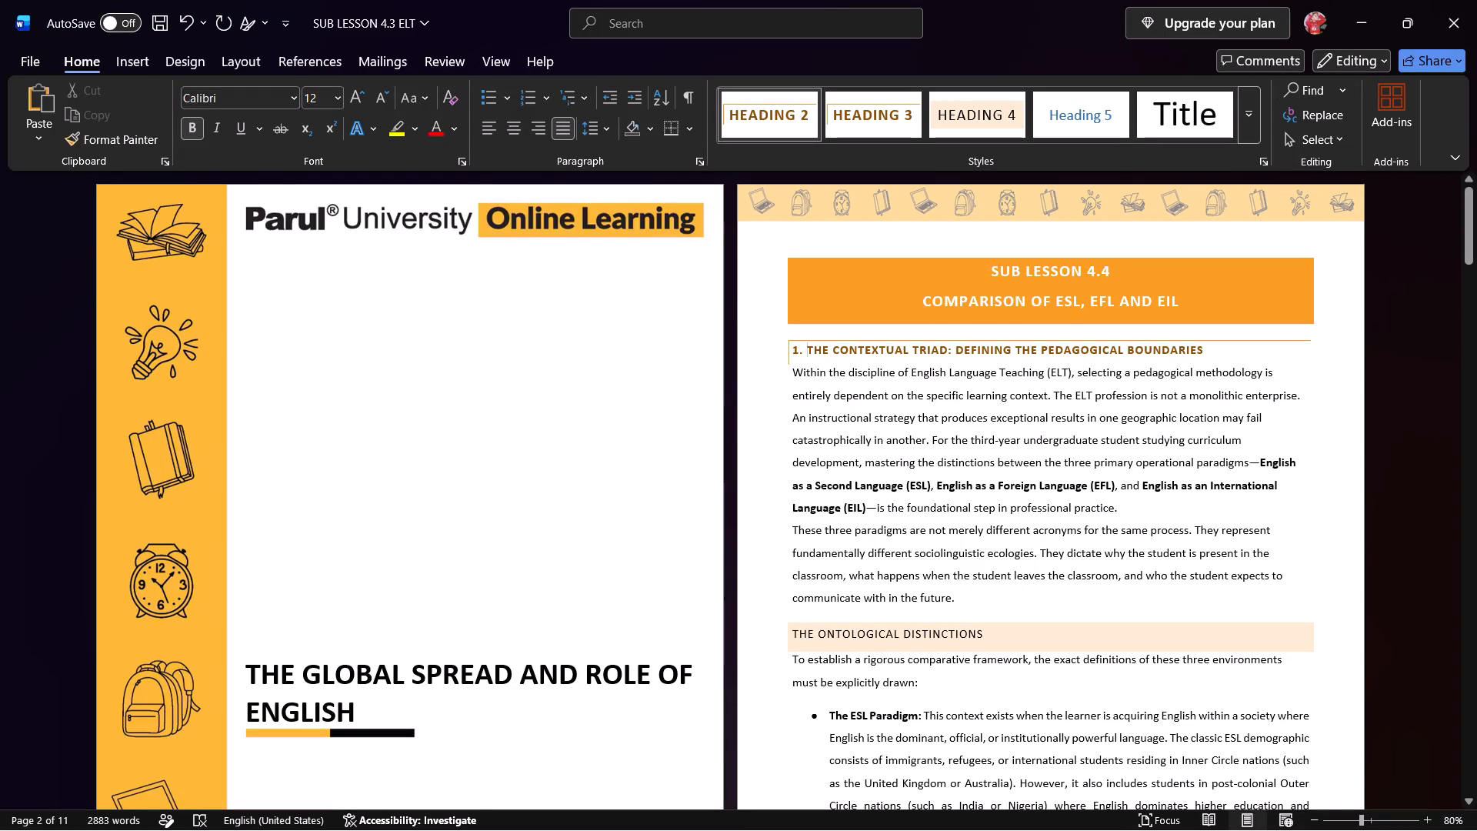
key(BackSpace)
key(BackSpace)
key(BackSpace)
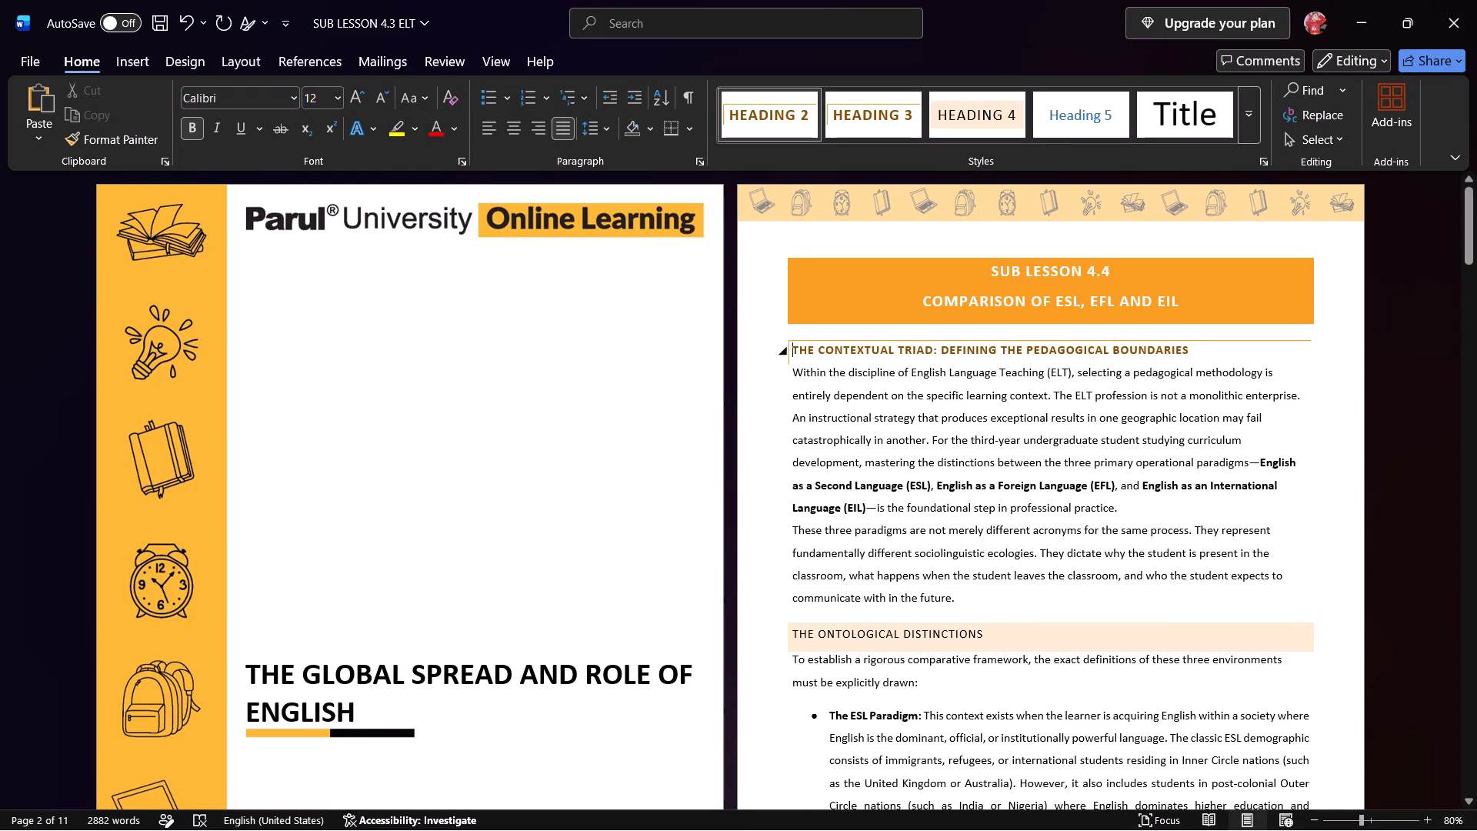
Remove the number prefix "2." from the heading ENVIRONMENTAL IMMERSION VS. GEOGRAPHIC ISOLATION.
scroll(887, 357, down, 19)
scroll(382, 492, down, 8)
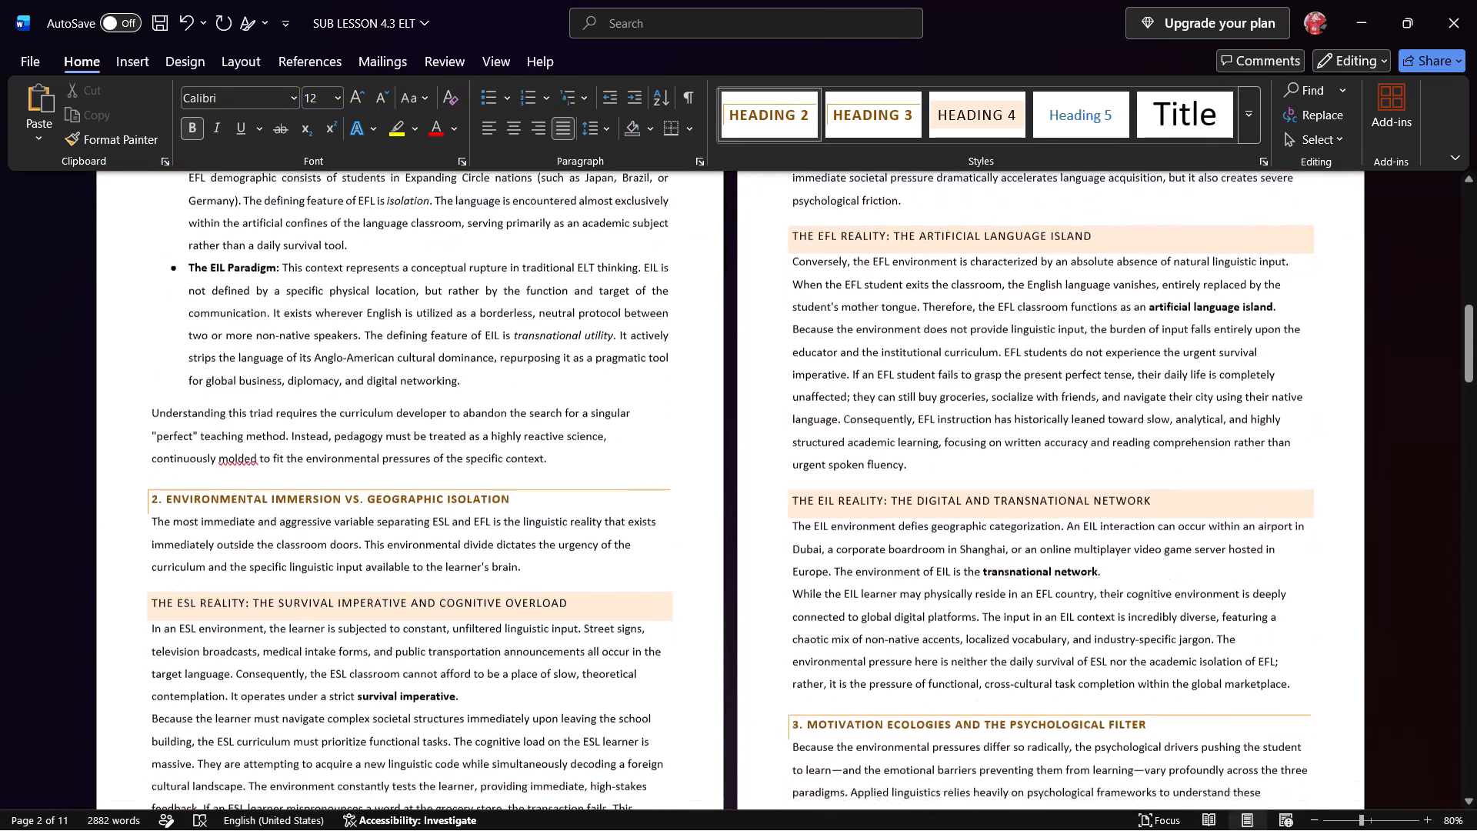
scroll(388, 462, down, 2)
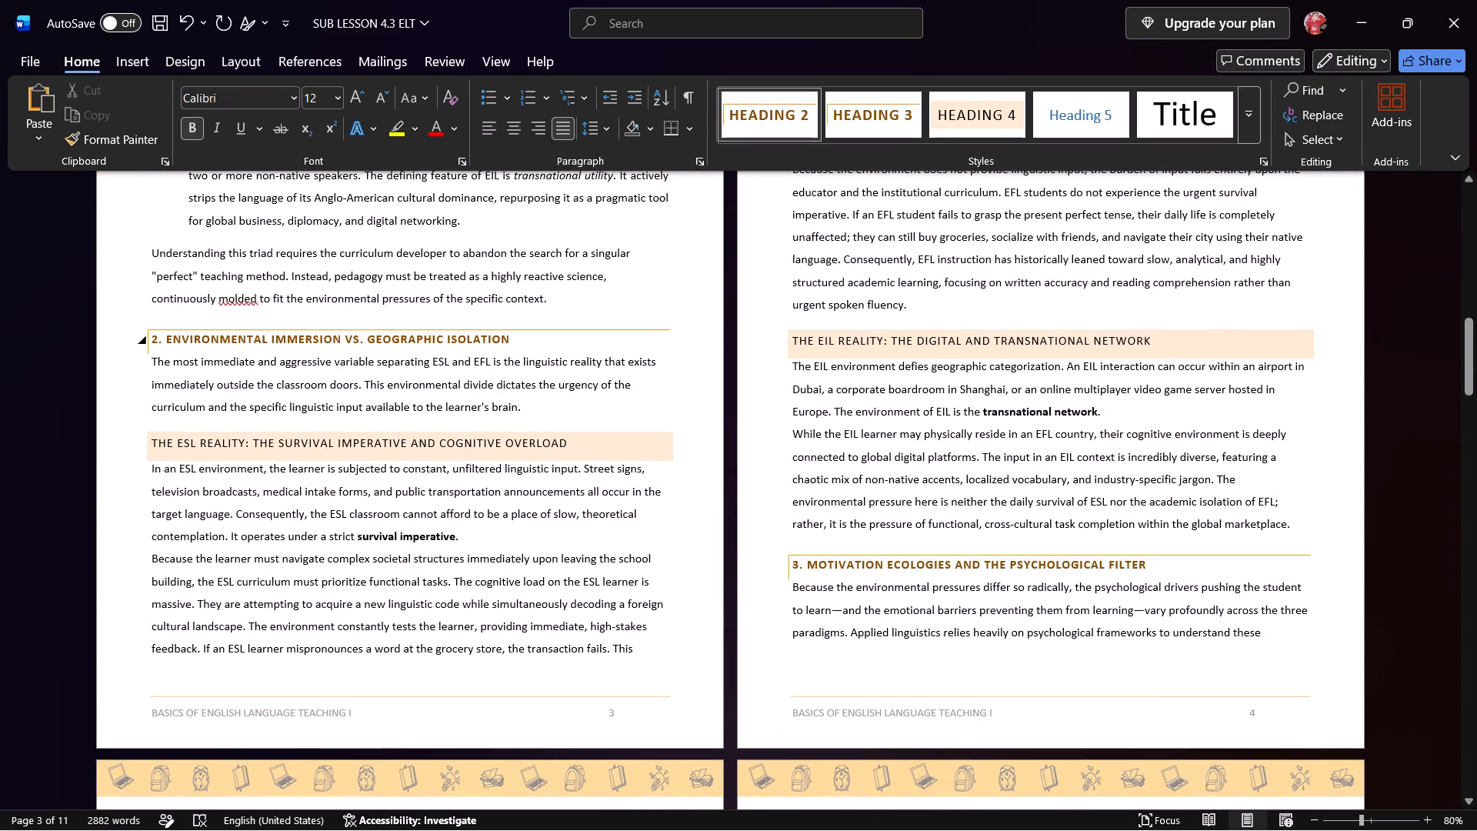
click(165, 339)
key(BackSpace)
key(BackSpace)
key(BackSpace)
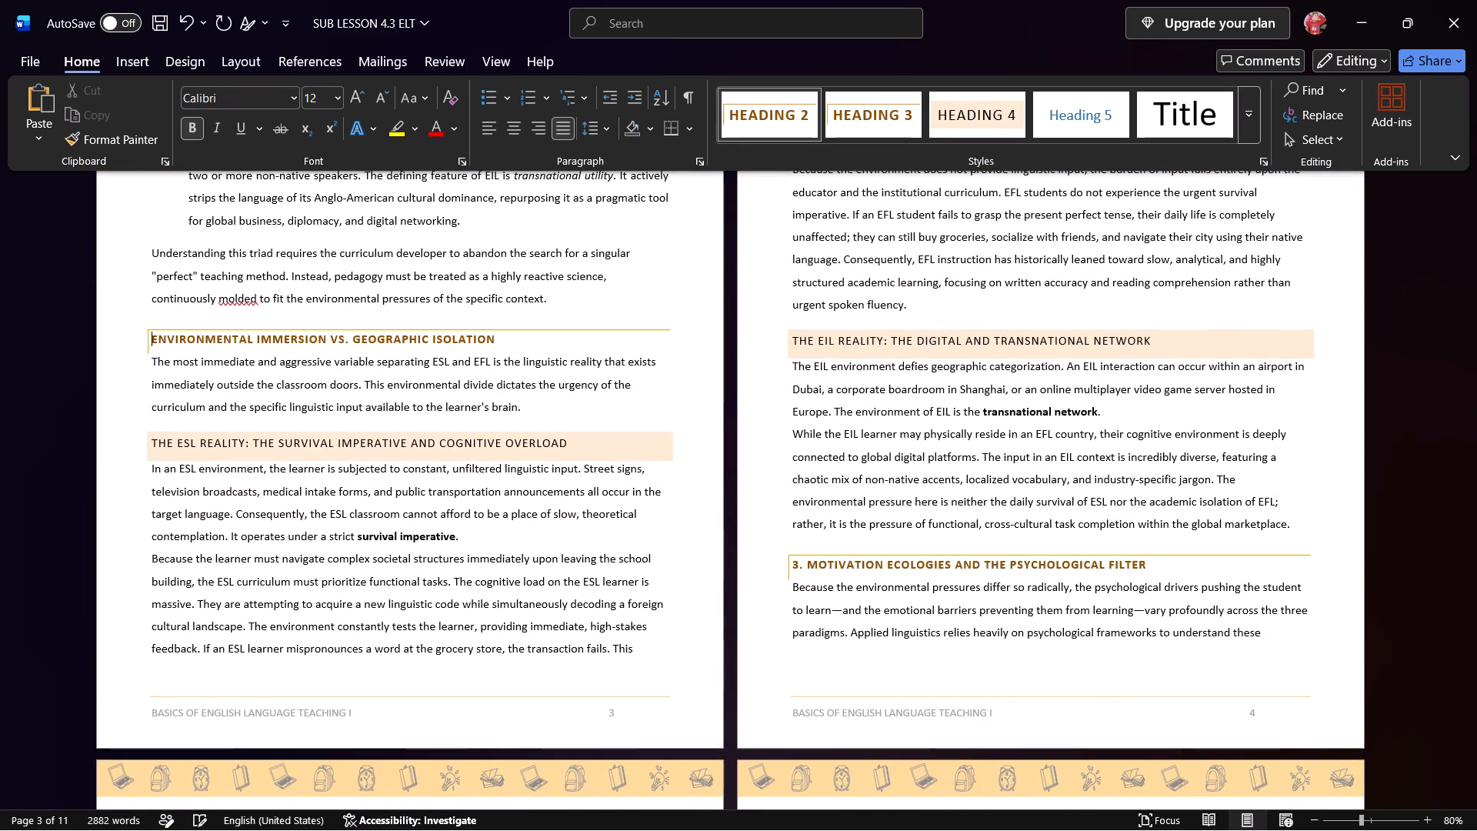
Remove the number prefix "3." from the heading MOTIVATION ECOLOGIES AND THE PSYCHOLOGICAL FILTER.
click(809, 563)
key(BackSpace)
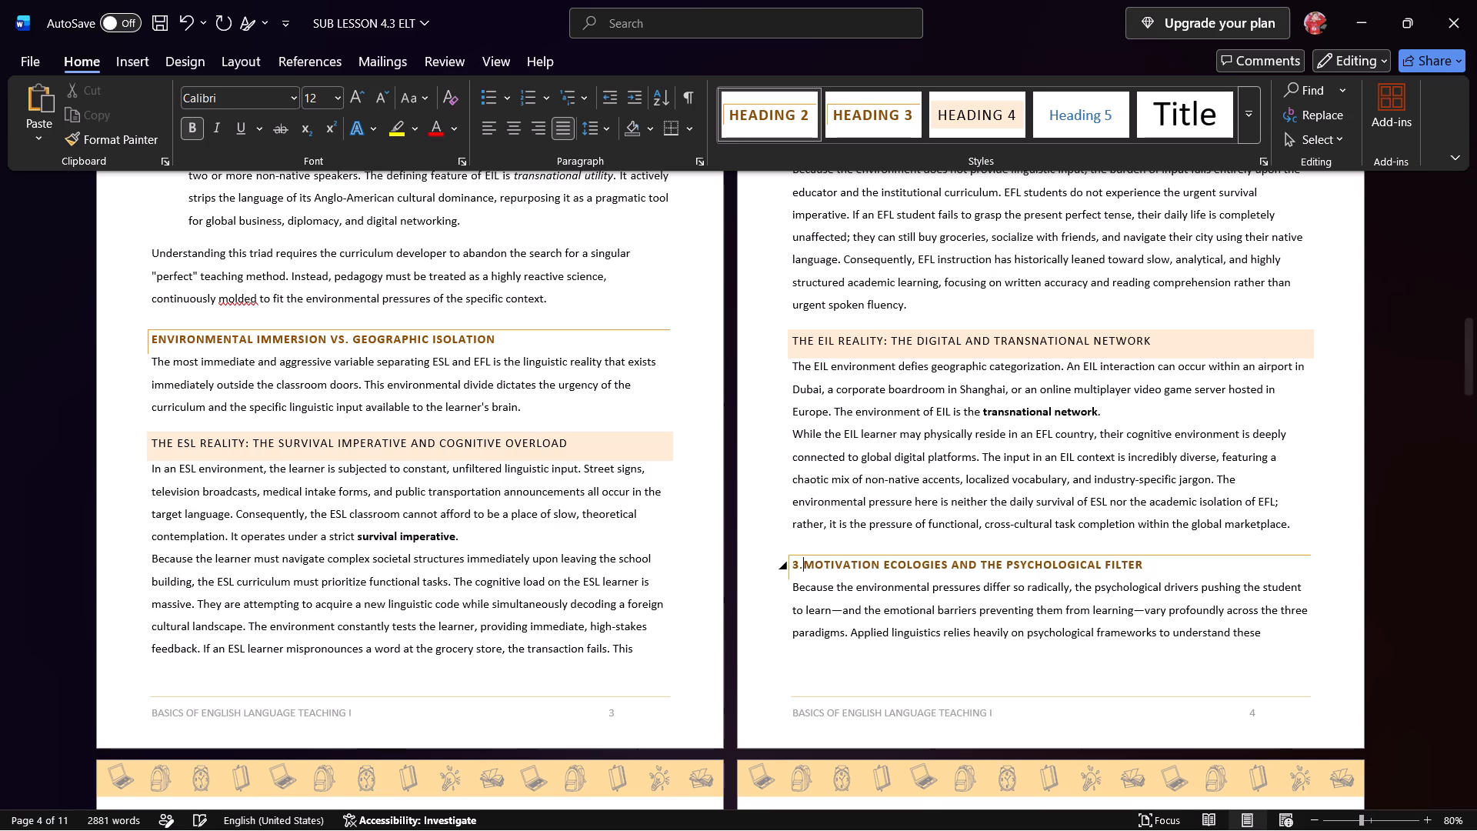
key(BackSpace)
key(BackSpace)
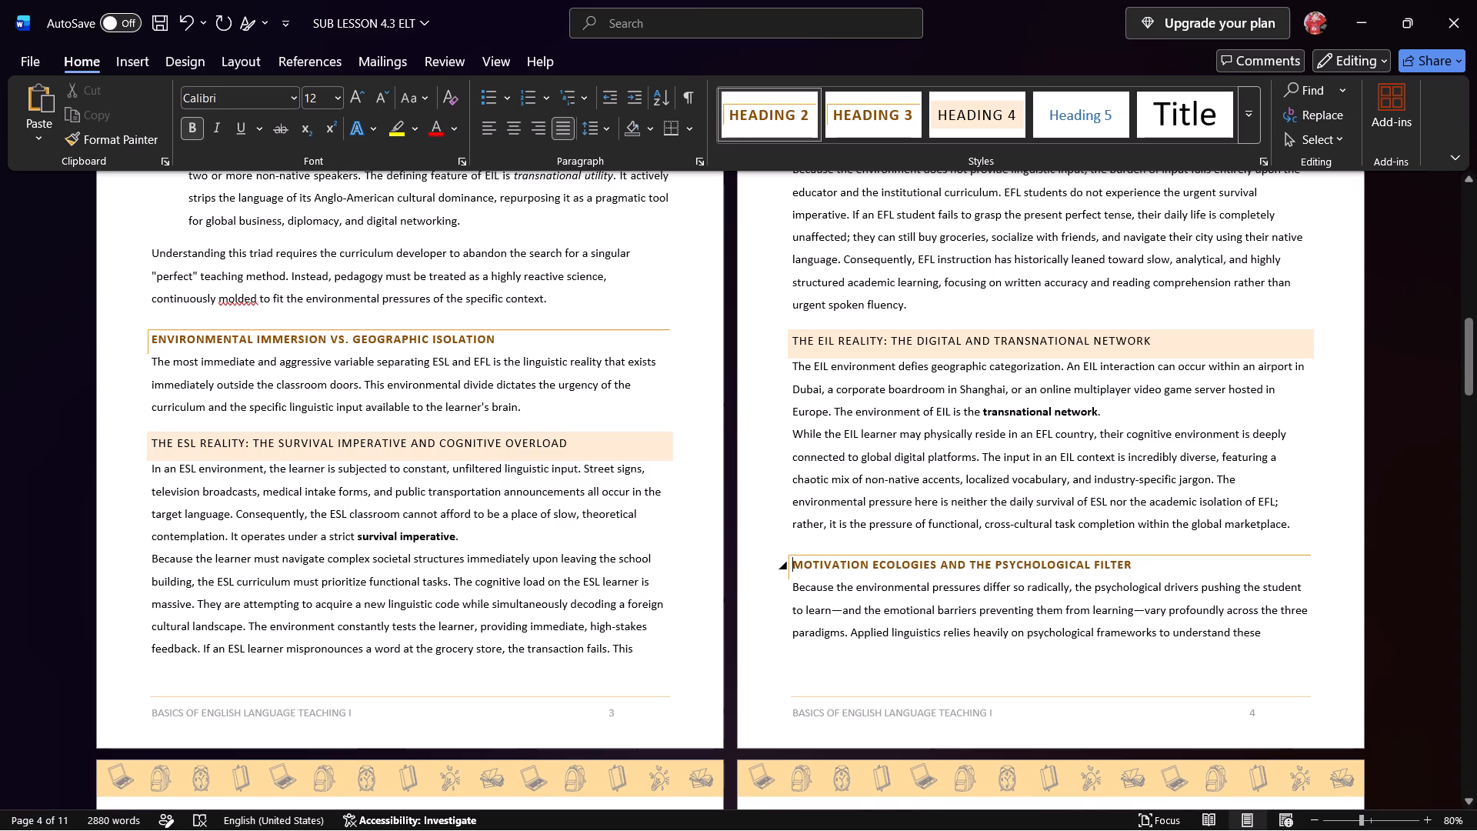
Apply the Heading 4 style to the subheading ESL: CULTURE SHOCK AND THE FRACTURED LANGUAGE EGO.
scroll(842, 559, down, 11)
click(422, 504)
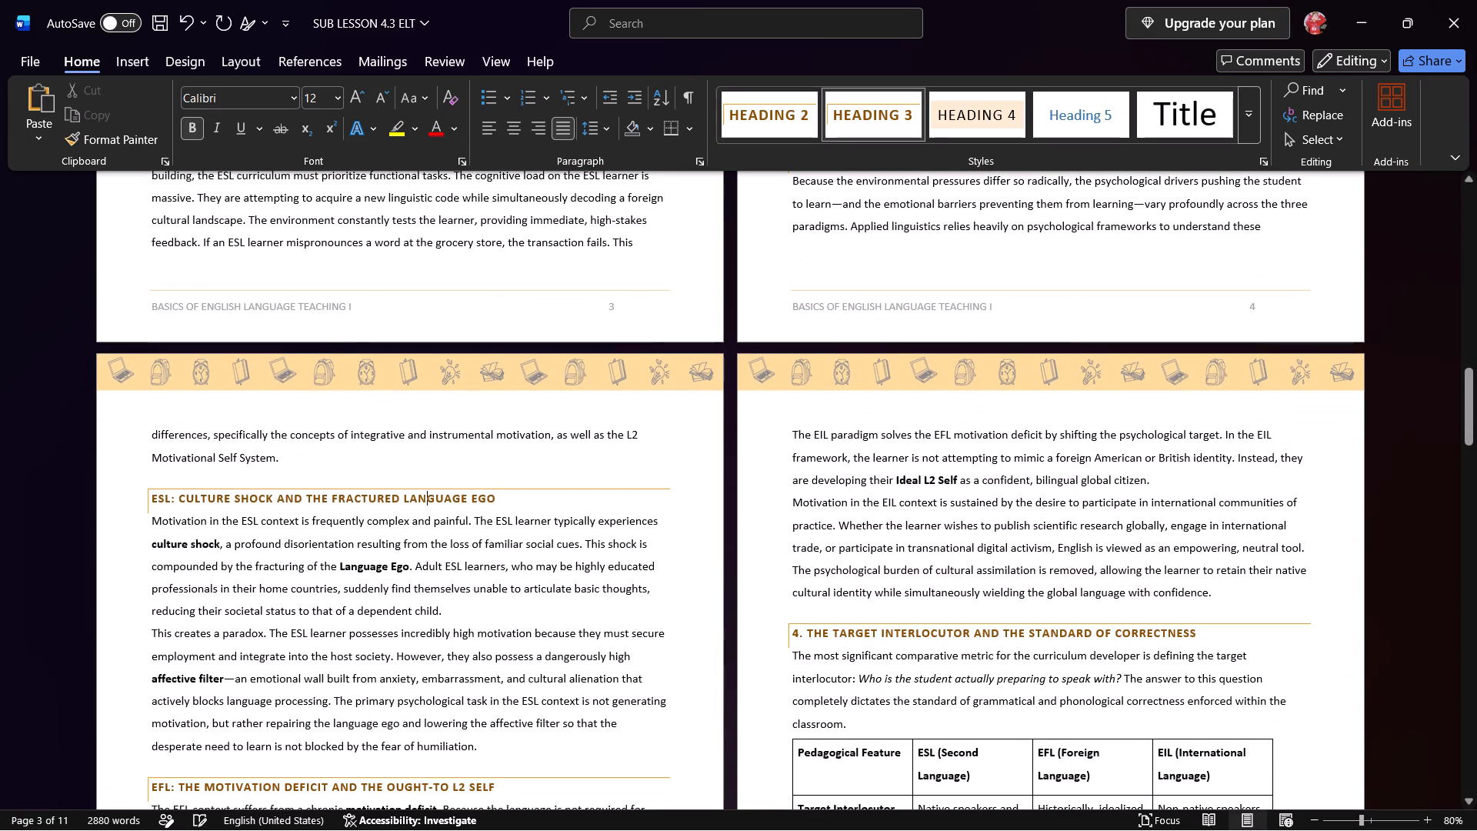
click(976, 122)
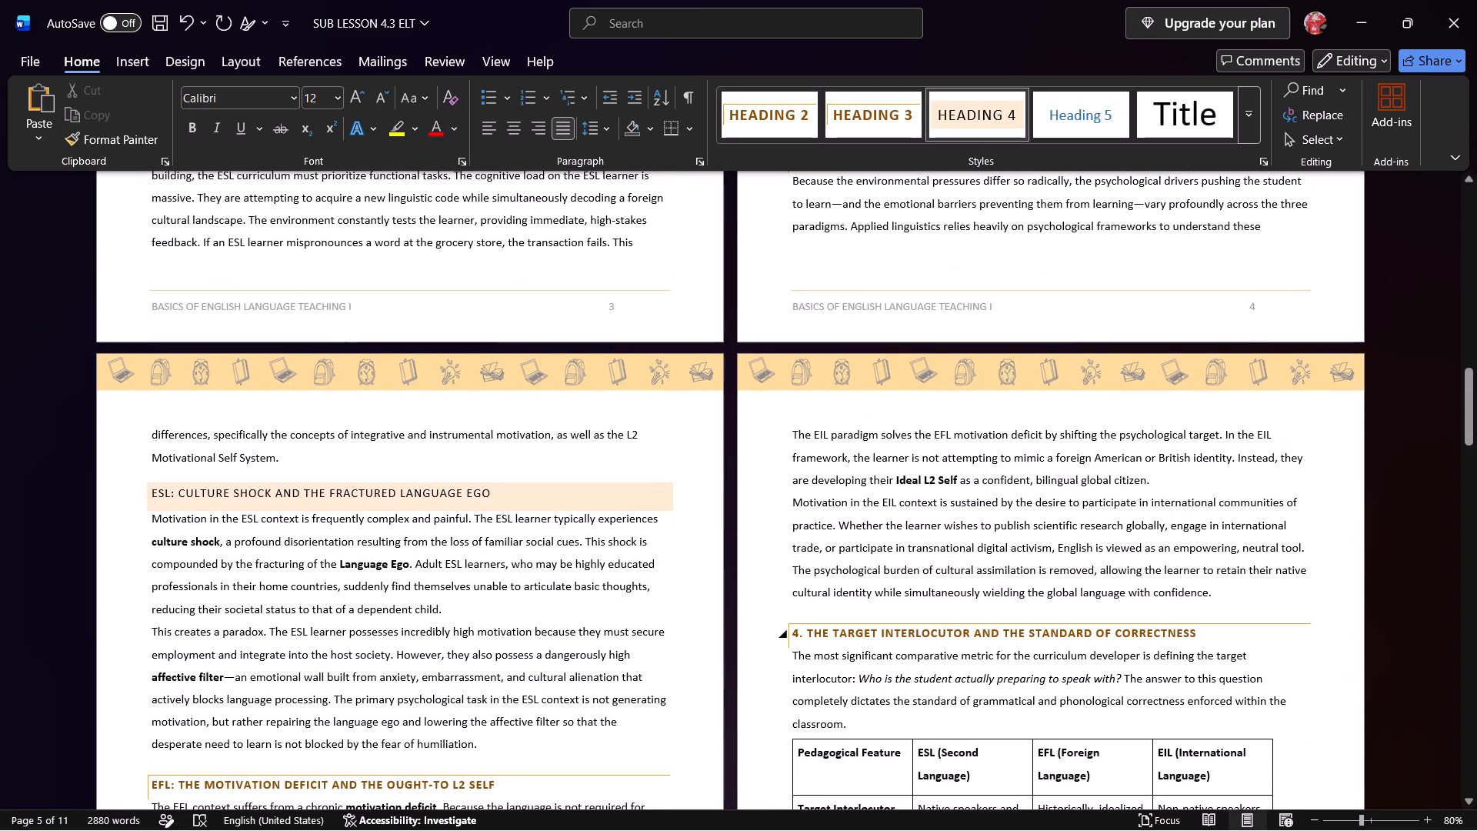
Remove the number prefix "4." from the heading THE TARGET INTERLOCUTOR AND THE STANDARD OF CORRECTNESS.
click(809, 633)
key(BackSpace)
key(BackSpace)
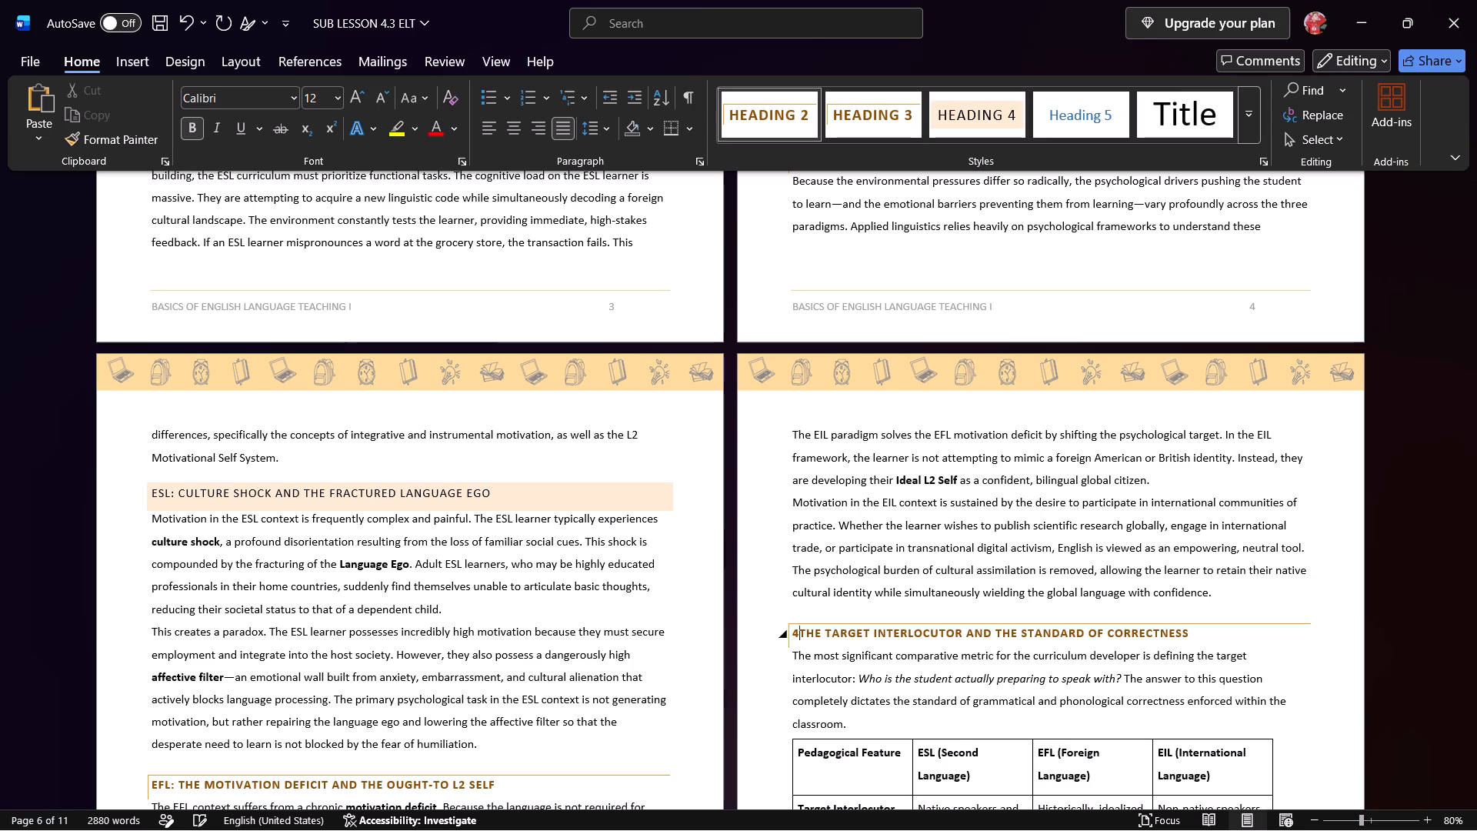
key(BackSpace)
Apply the Heading 4 style to the subheading EFL: THE MOTIVATION DEFICIT AND THE OUGHT-TO L2 SELF.
scroll(857, 612, down, 7)
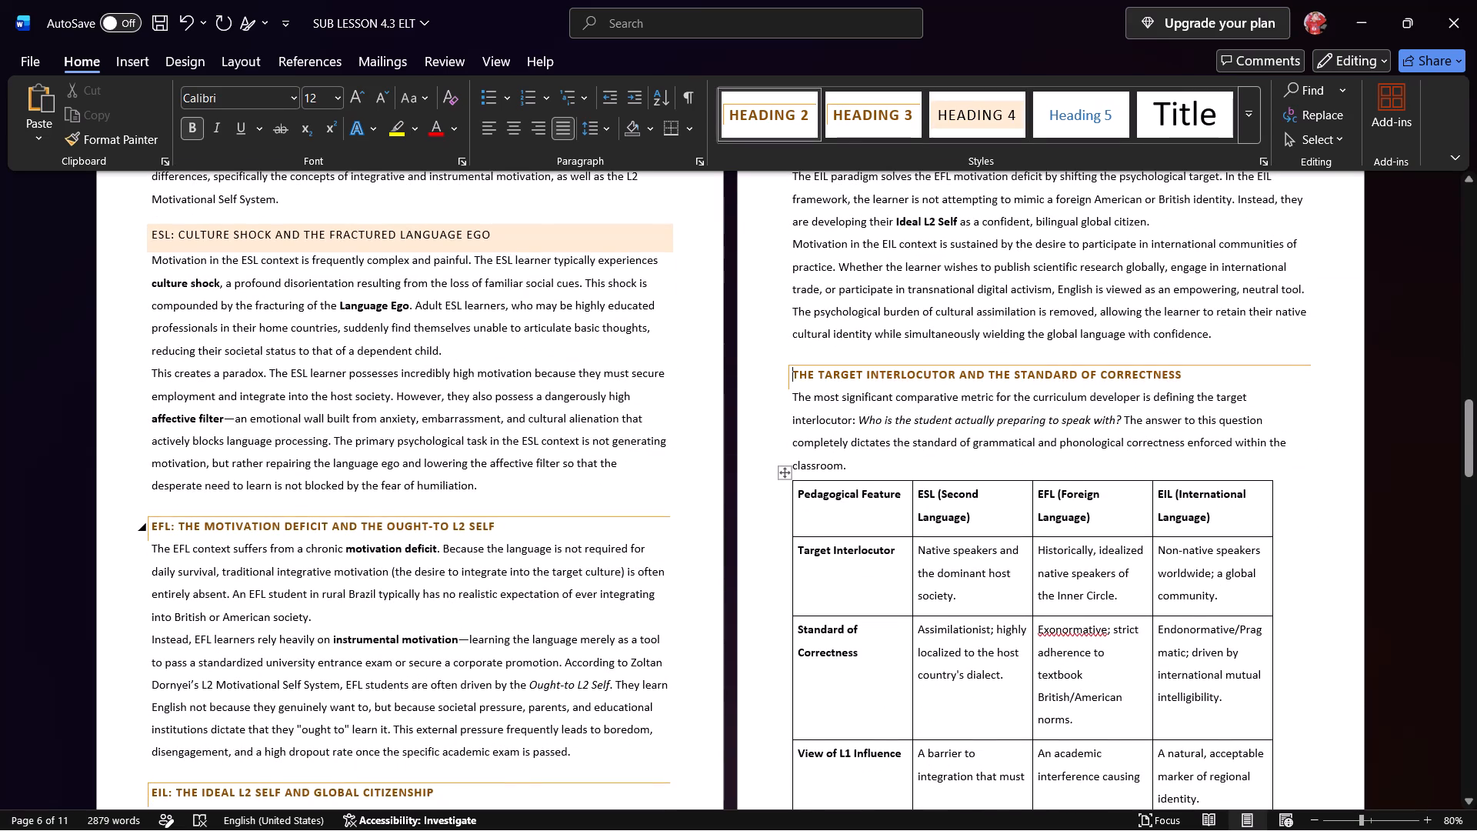
click(376, 530)
click(1000, 116)
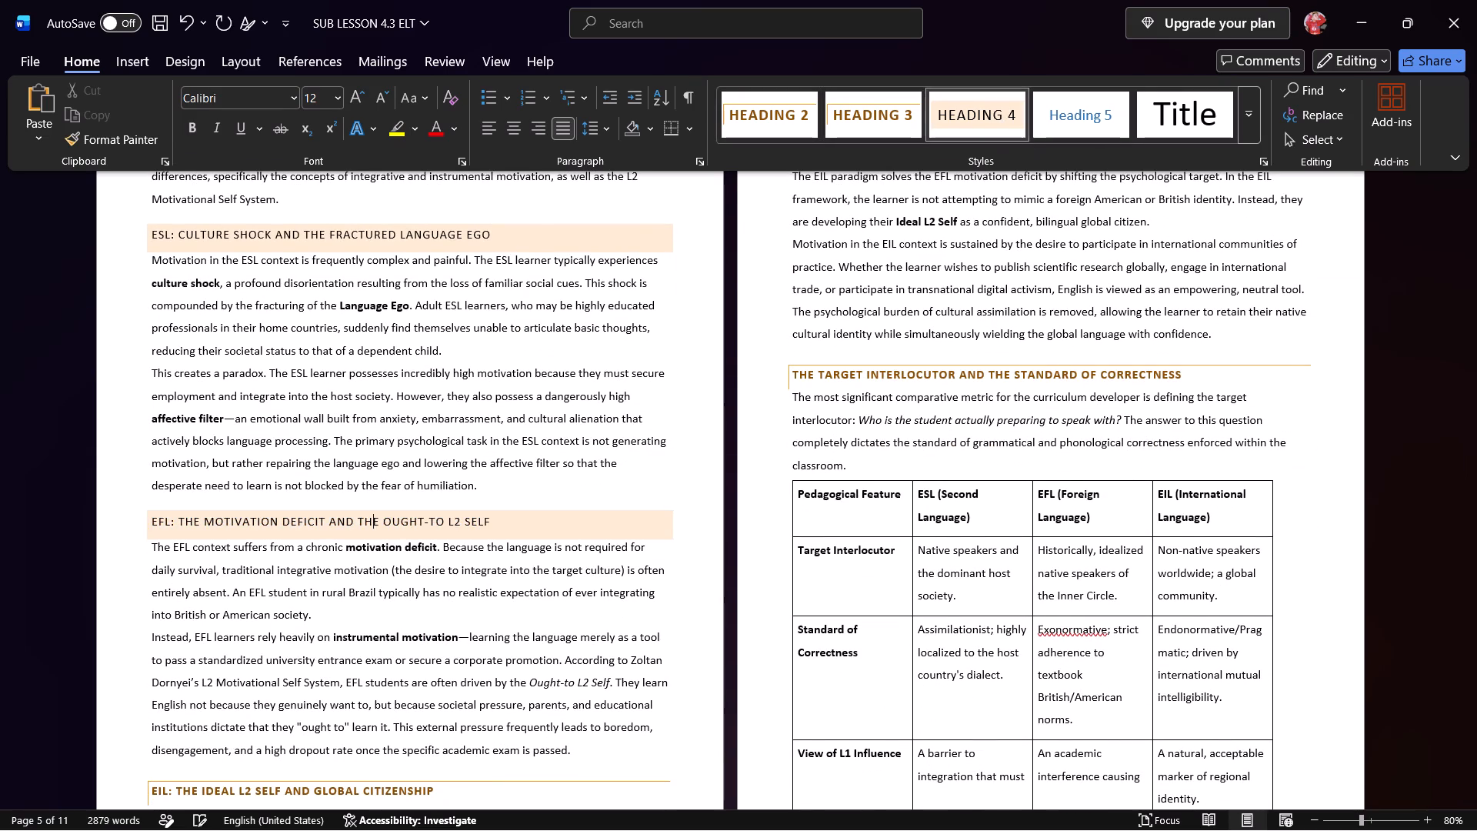
Widen the EIL (International Language) column of the Pedagogical Feature table out to the page's text margin.
scroll(942, 390, down, 3)
drag(1272, 391, 1313, 389)
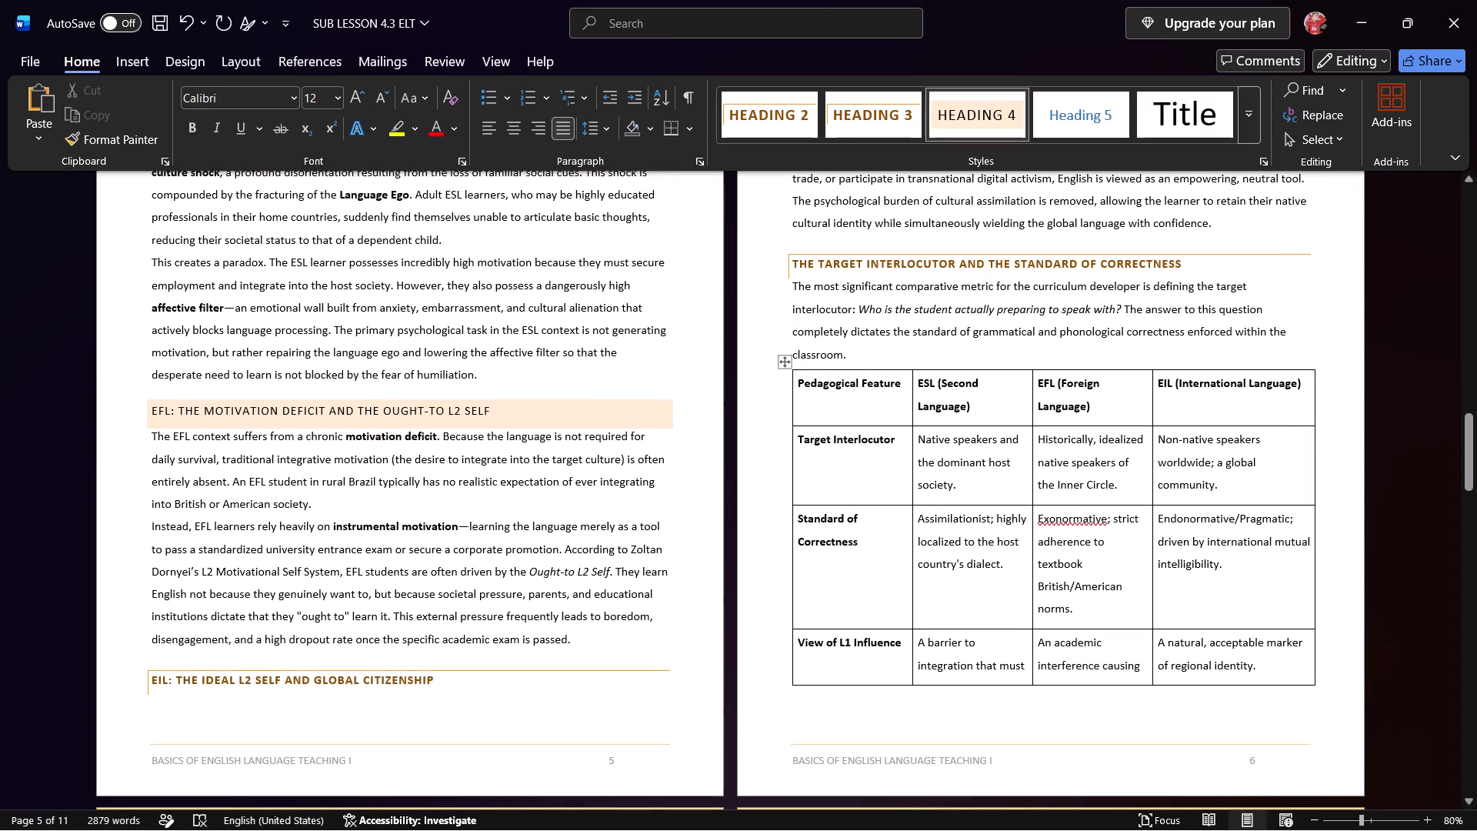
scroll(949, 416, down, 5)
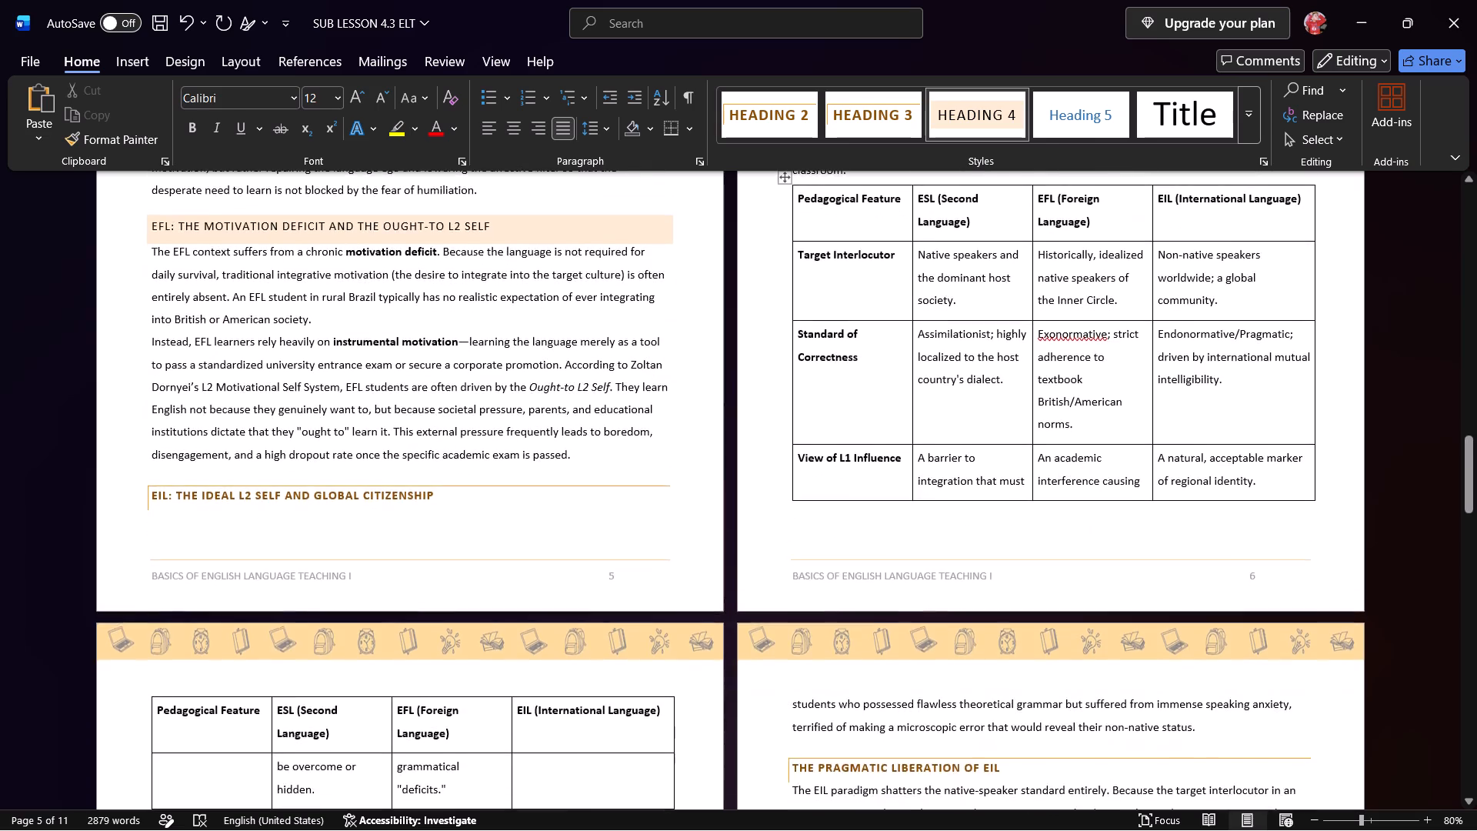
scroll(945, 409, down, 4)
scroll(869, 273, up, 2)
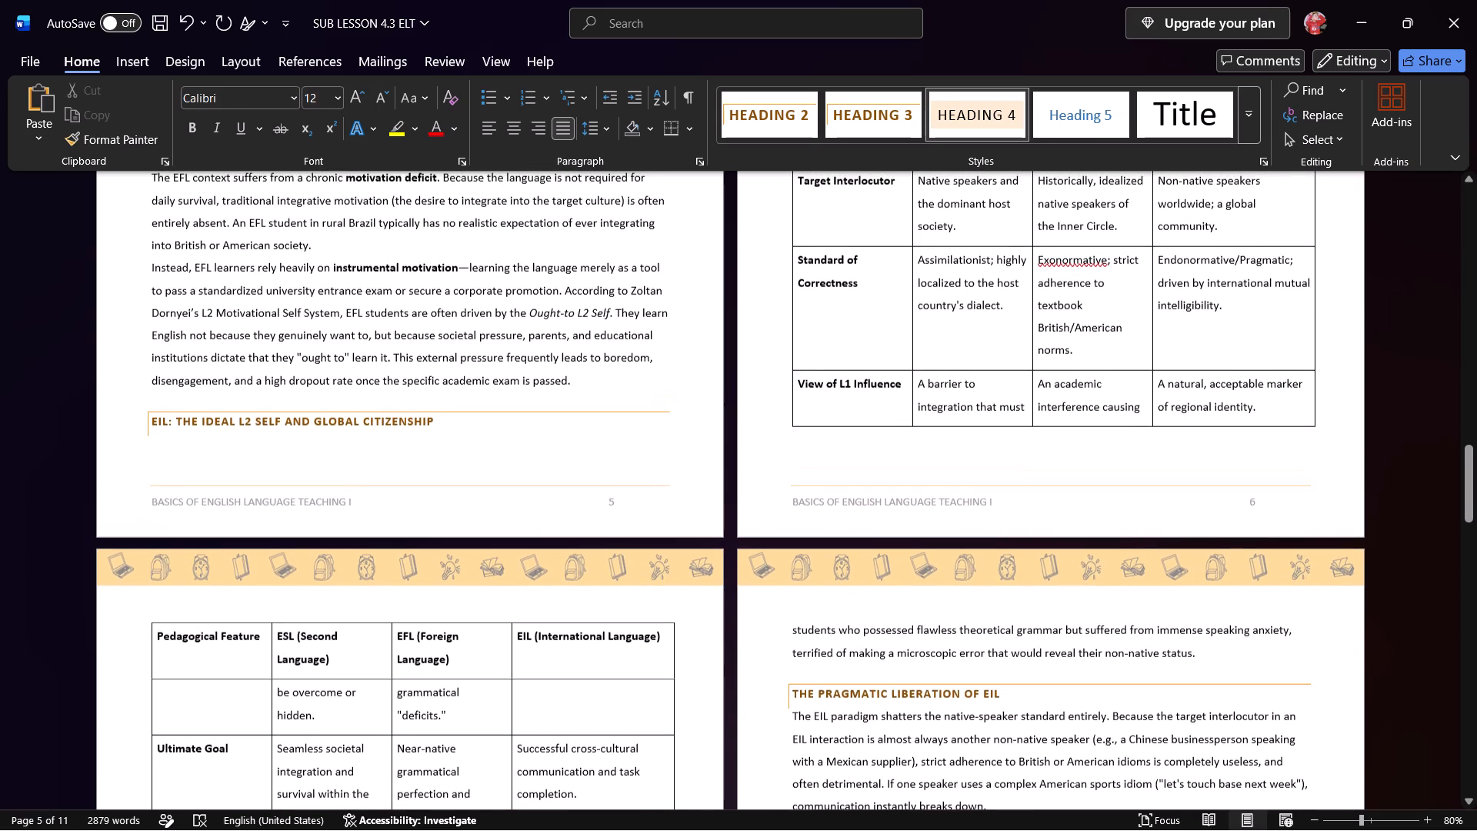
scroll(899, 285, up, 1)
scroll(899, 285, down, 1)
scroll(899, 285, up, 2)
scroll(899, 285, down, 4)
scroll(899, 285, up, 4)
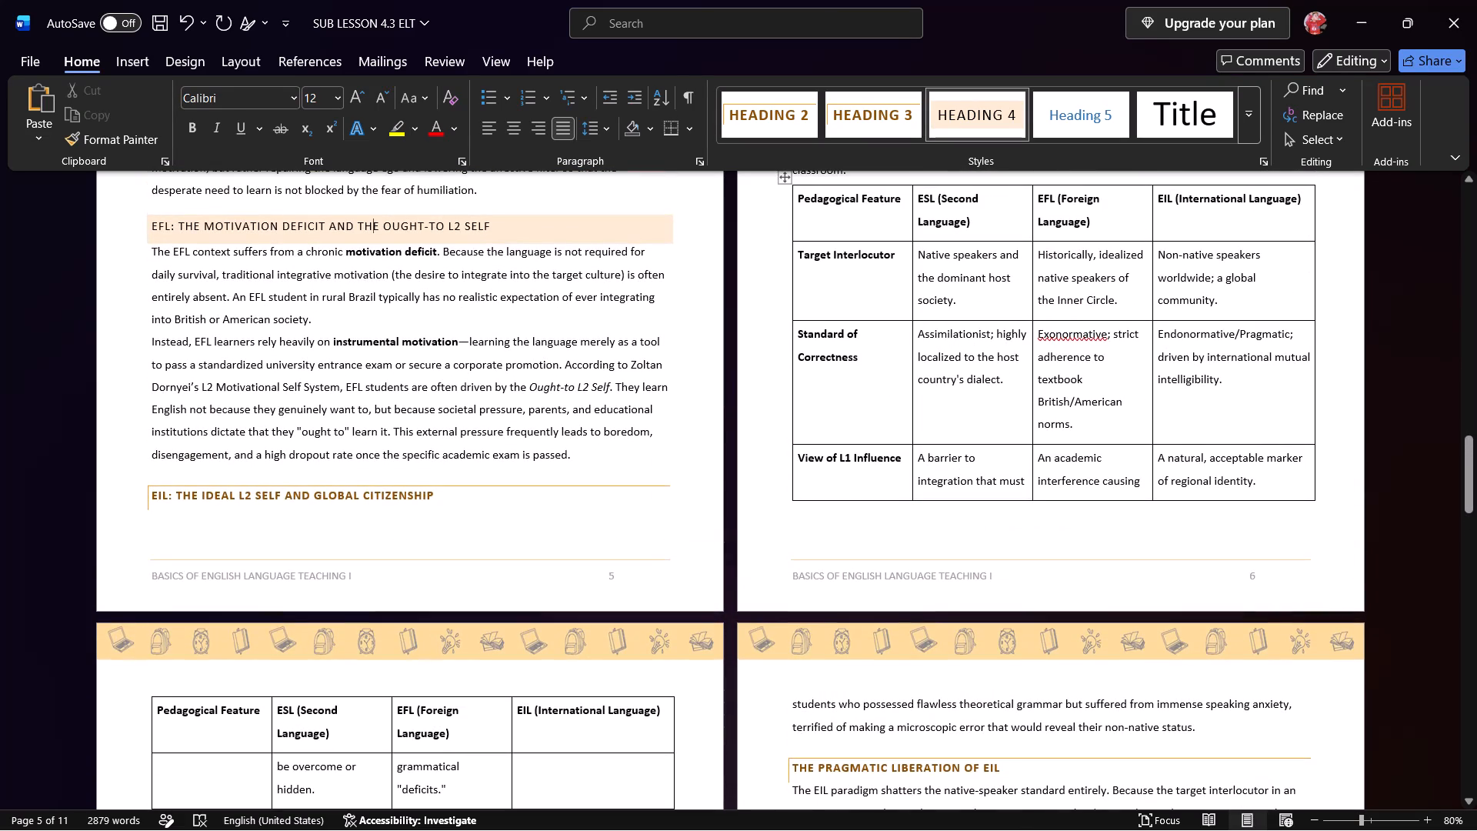
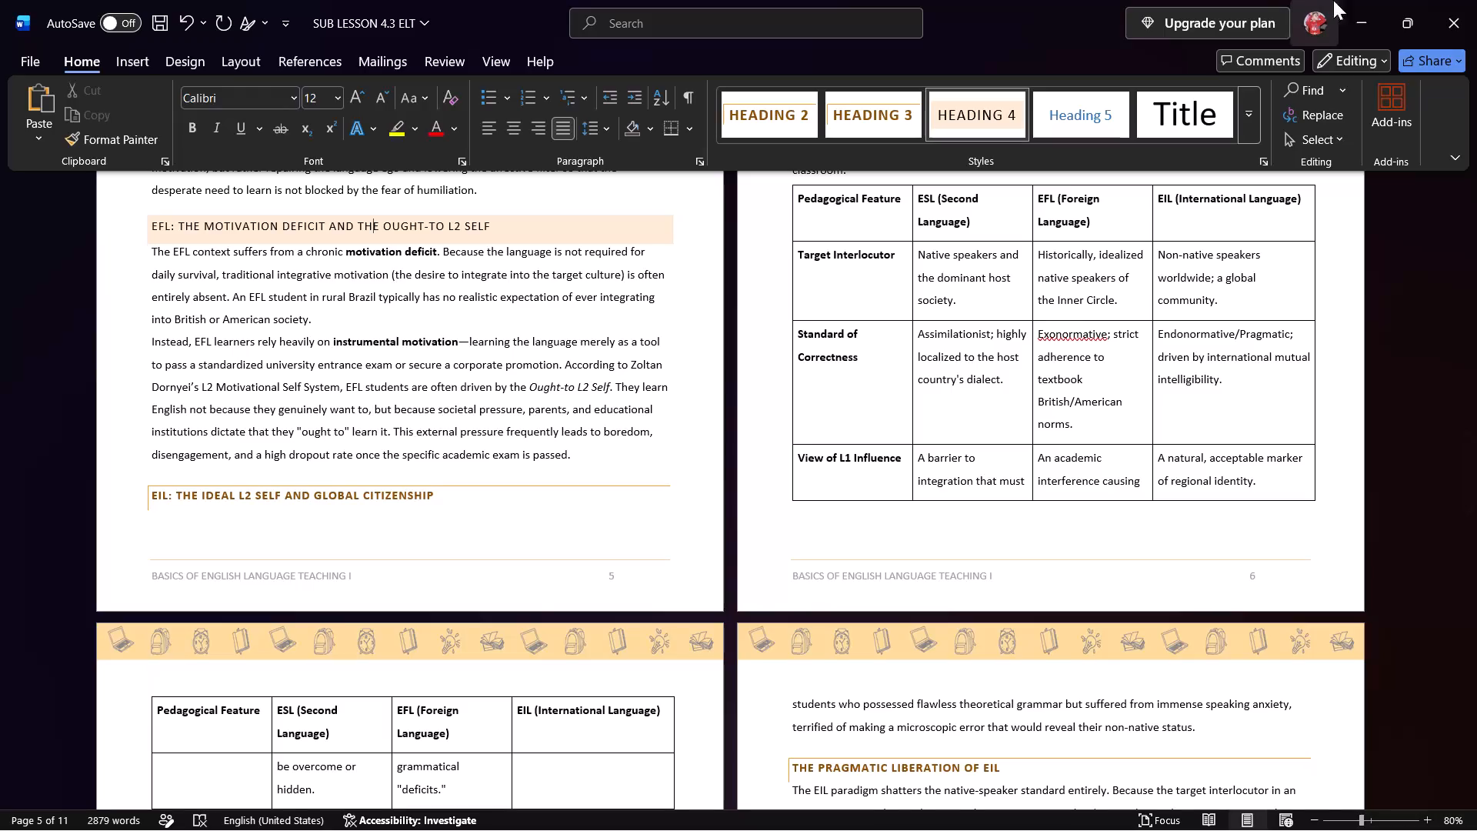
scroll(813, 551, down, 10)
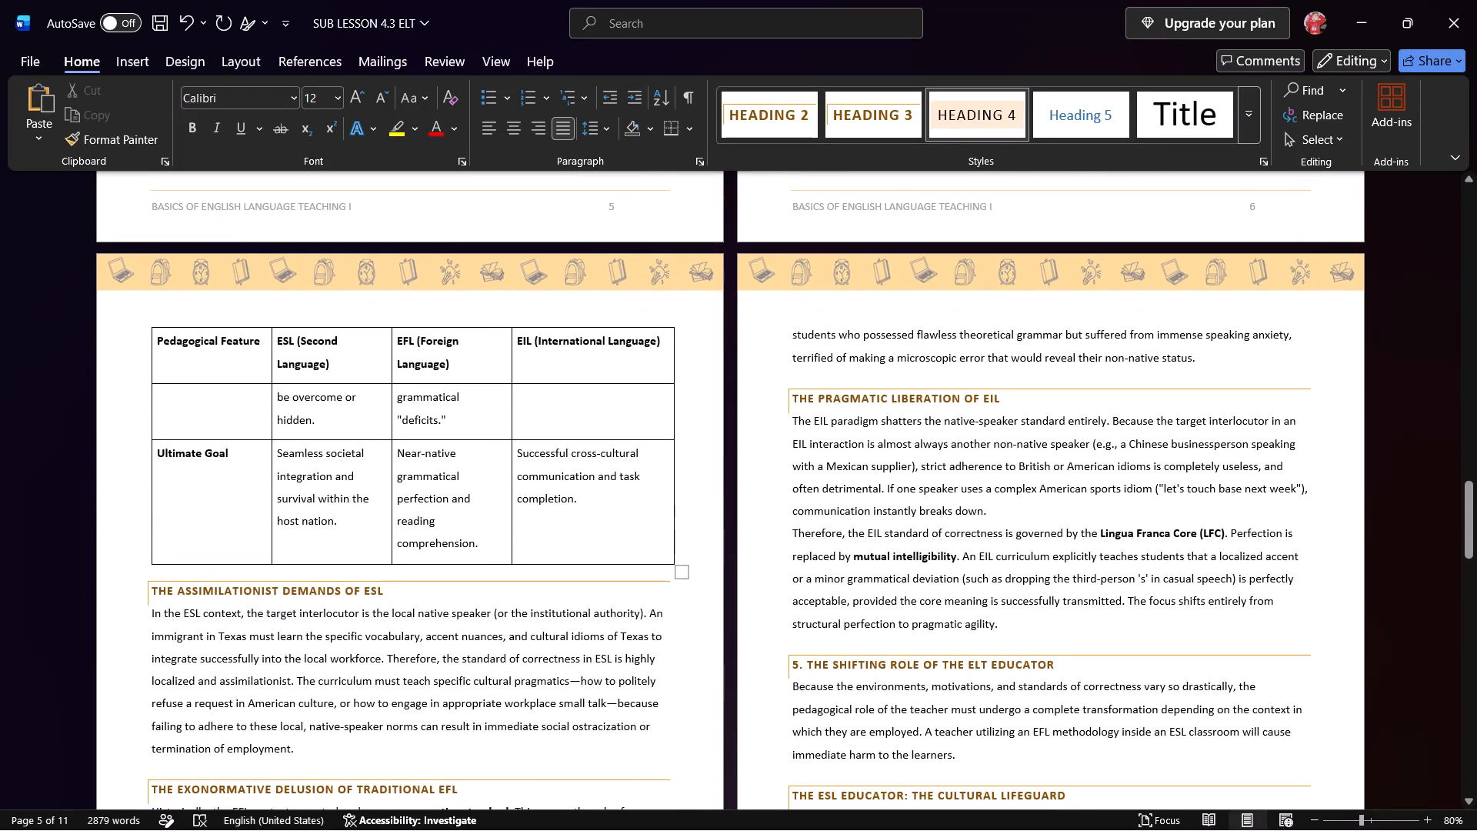
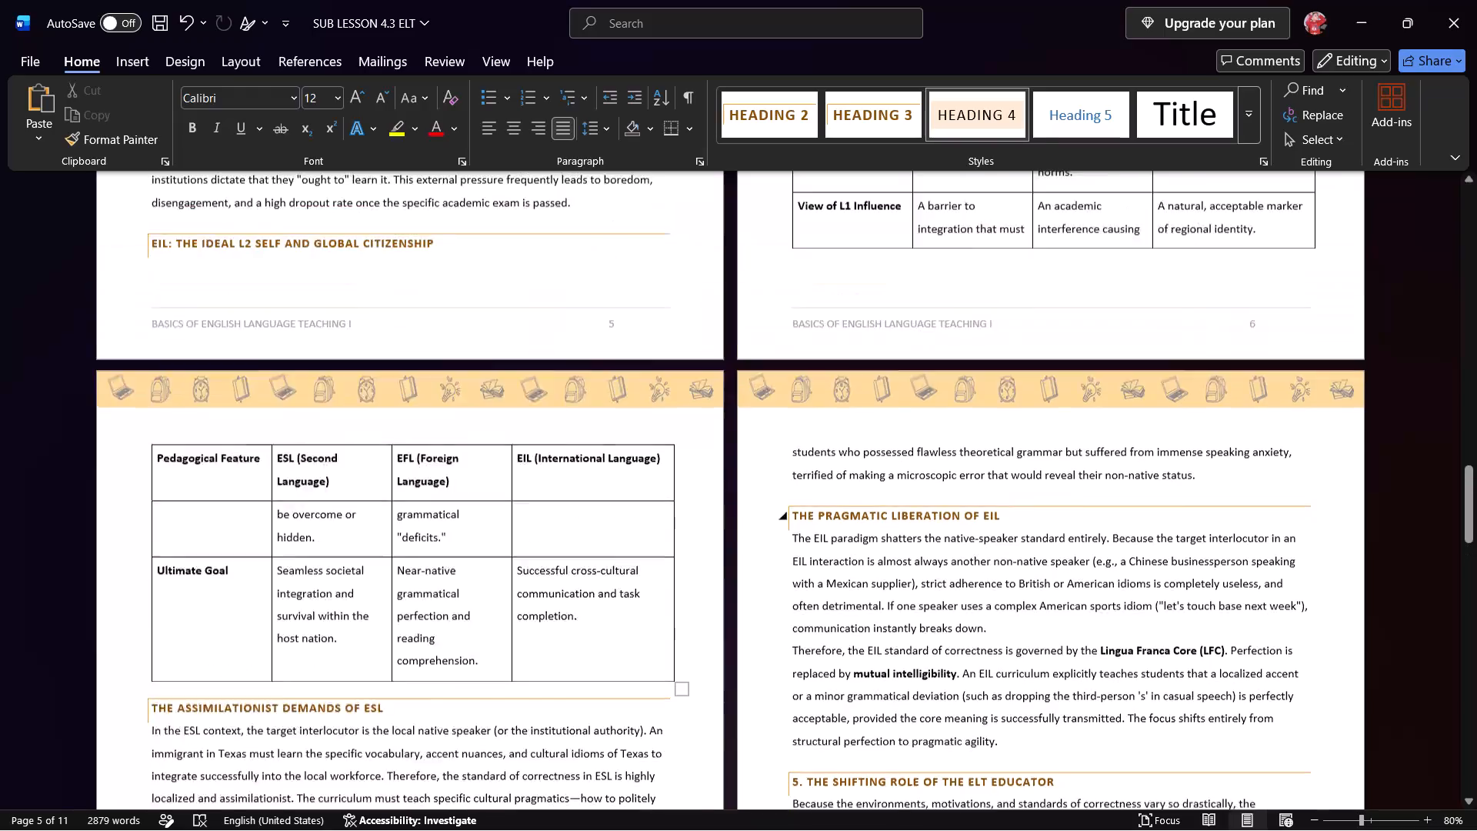
Place the cursor in the subheading "EIL: The Ideal L2 Self and Global Citizenship" to restyle it like the EFL subheading.
scroll(819, 552, up, 2)
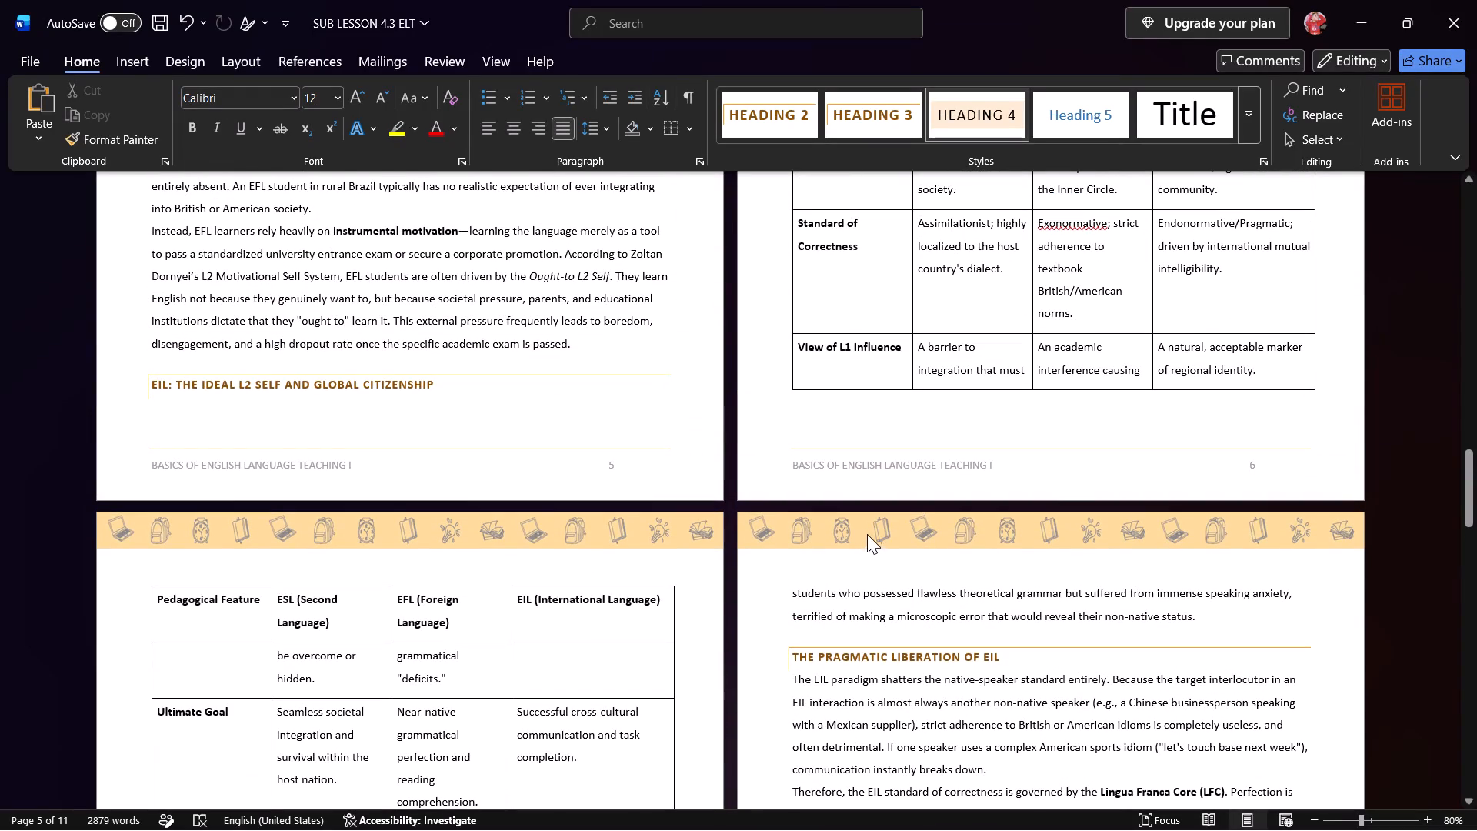
scroll(467, 473, up, 1)
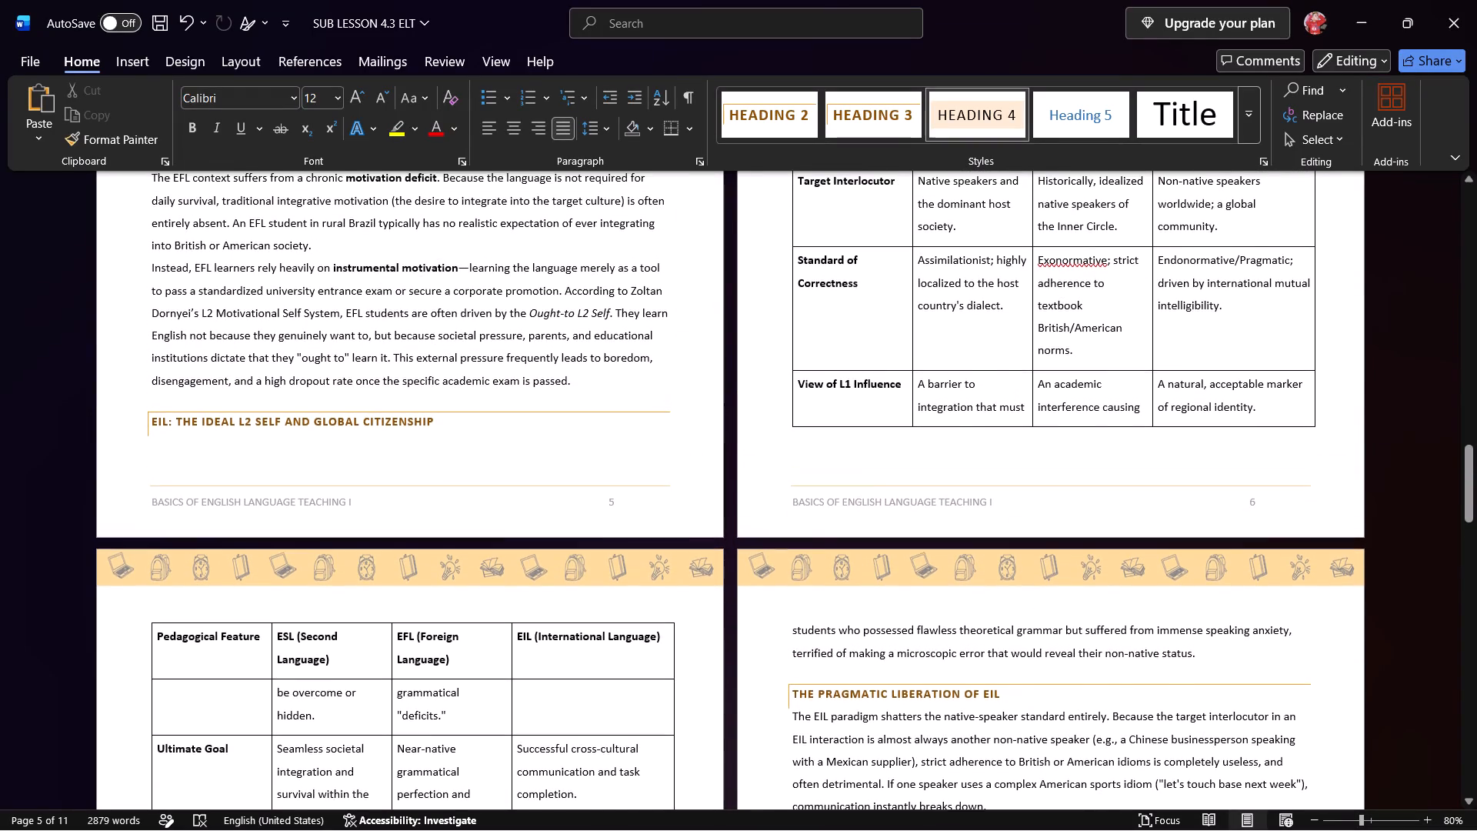
scroll(468, 458, up, 3)
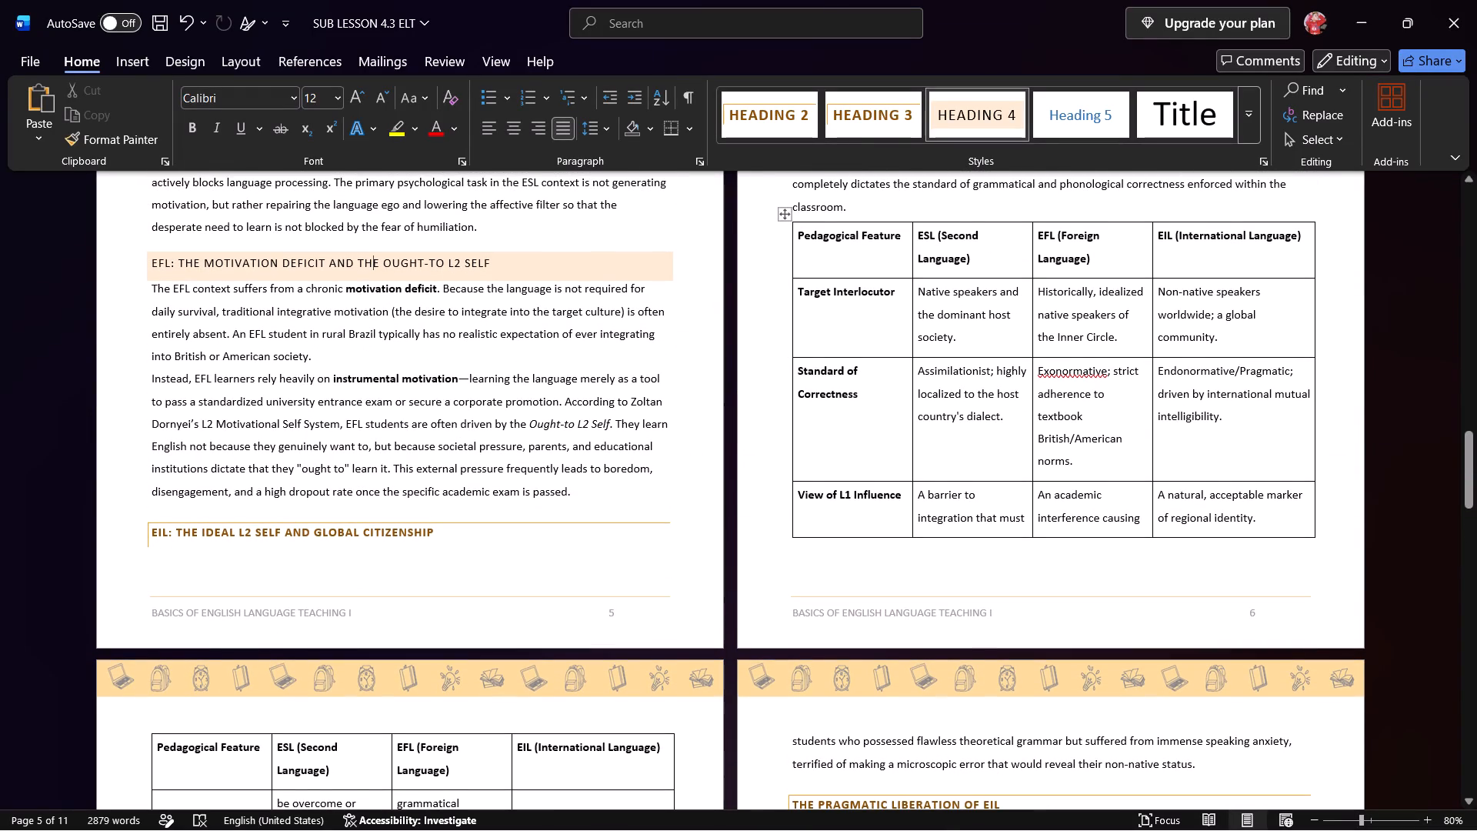
click(375, 531)
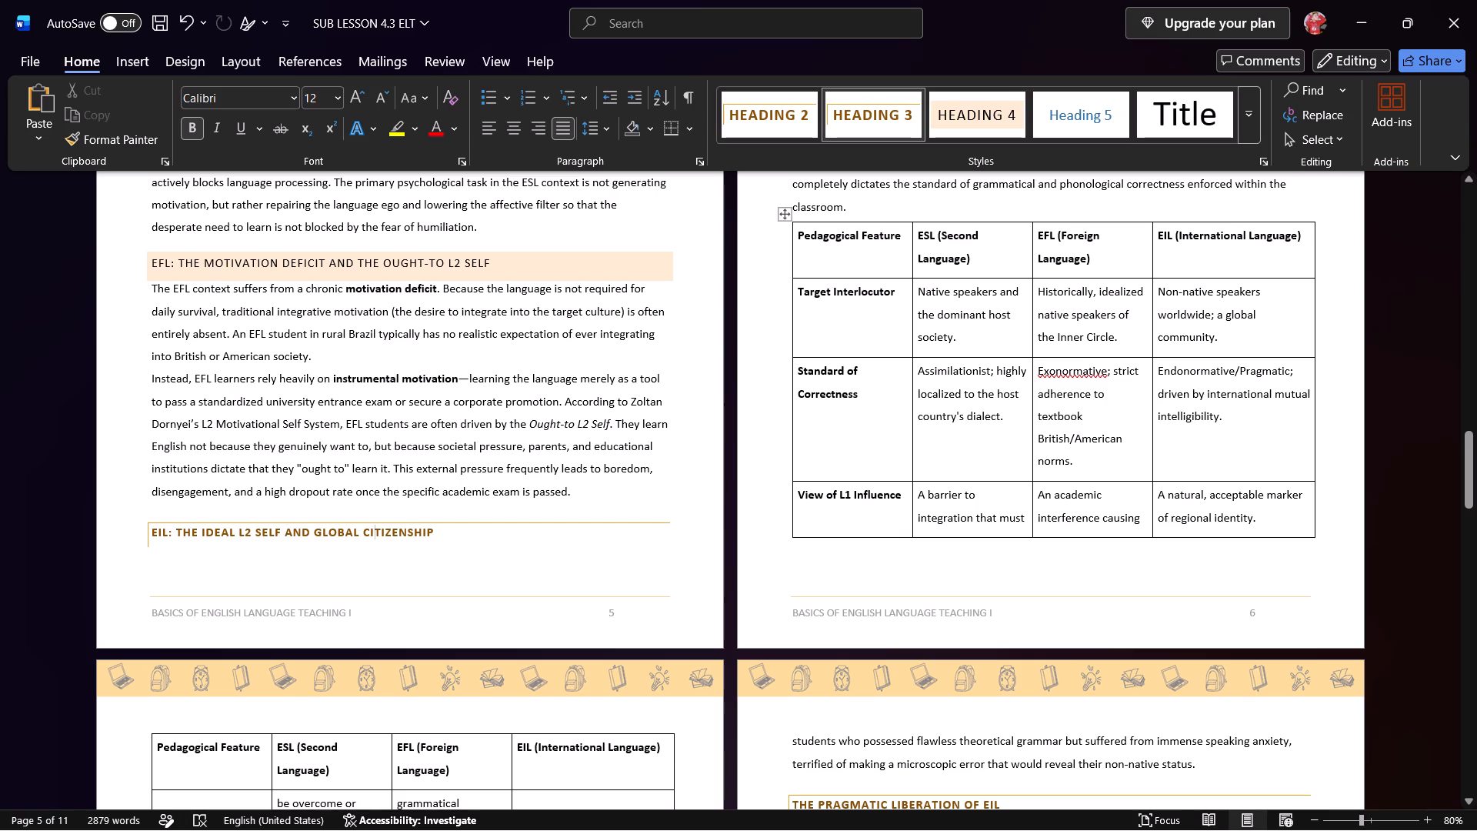
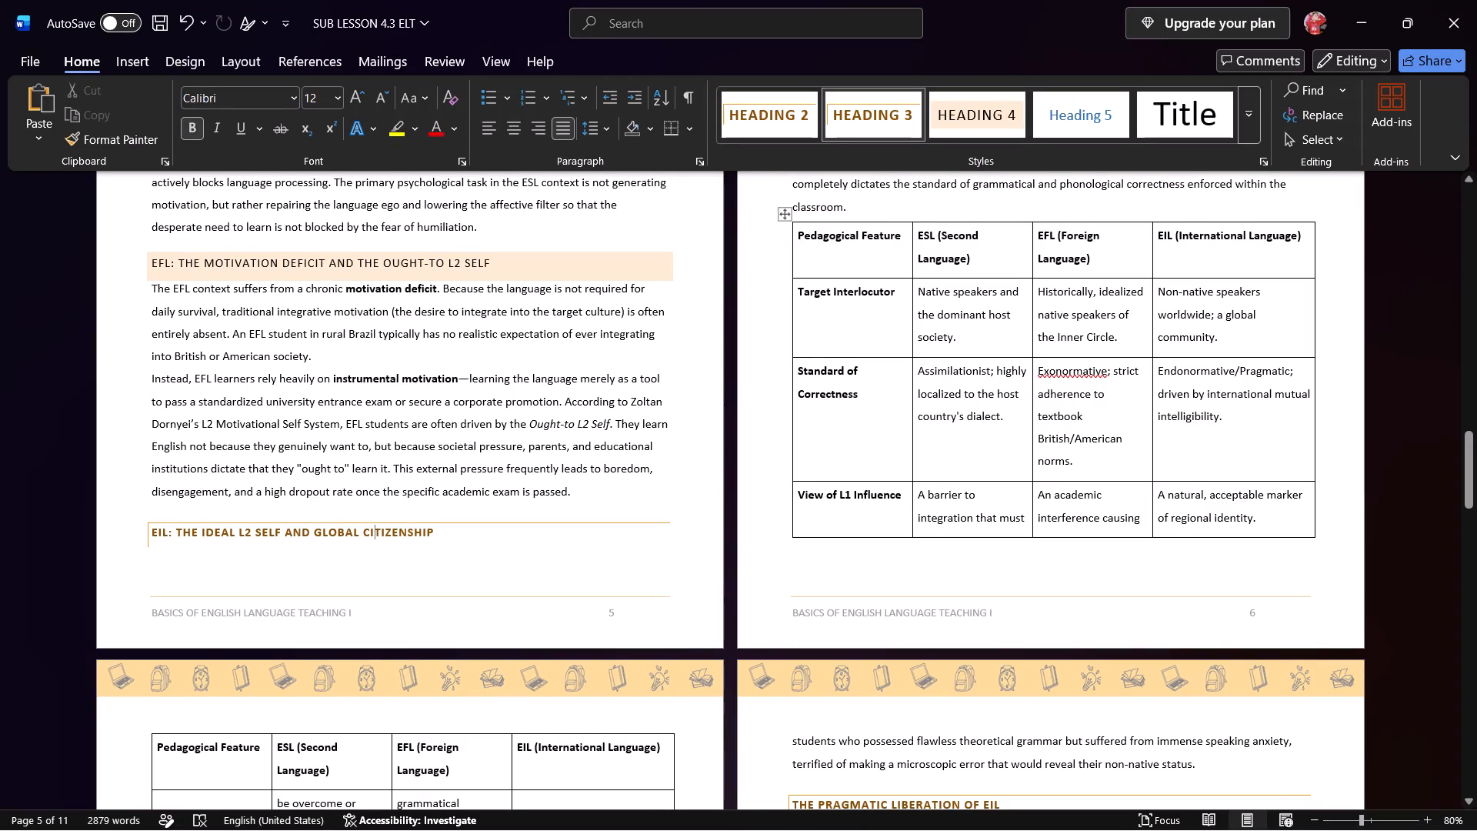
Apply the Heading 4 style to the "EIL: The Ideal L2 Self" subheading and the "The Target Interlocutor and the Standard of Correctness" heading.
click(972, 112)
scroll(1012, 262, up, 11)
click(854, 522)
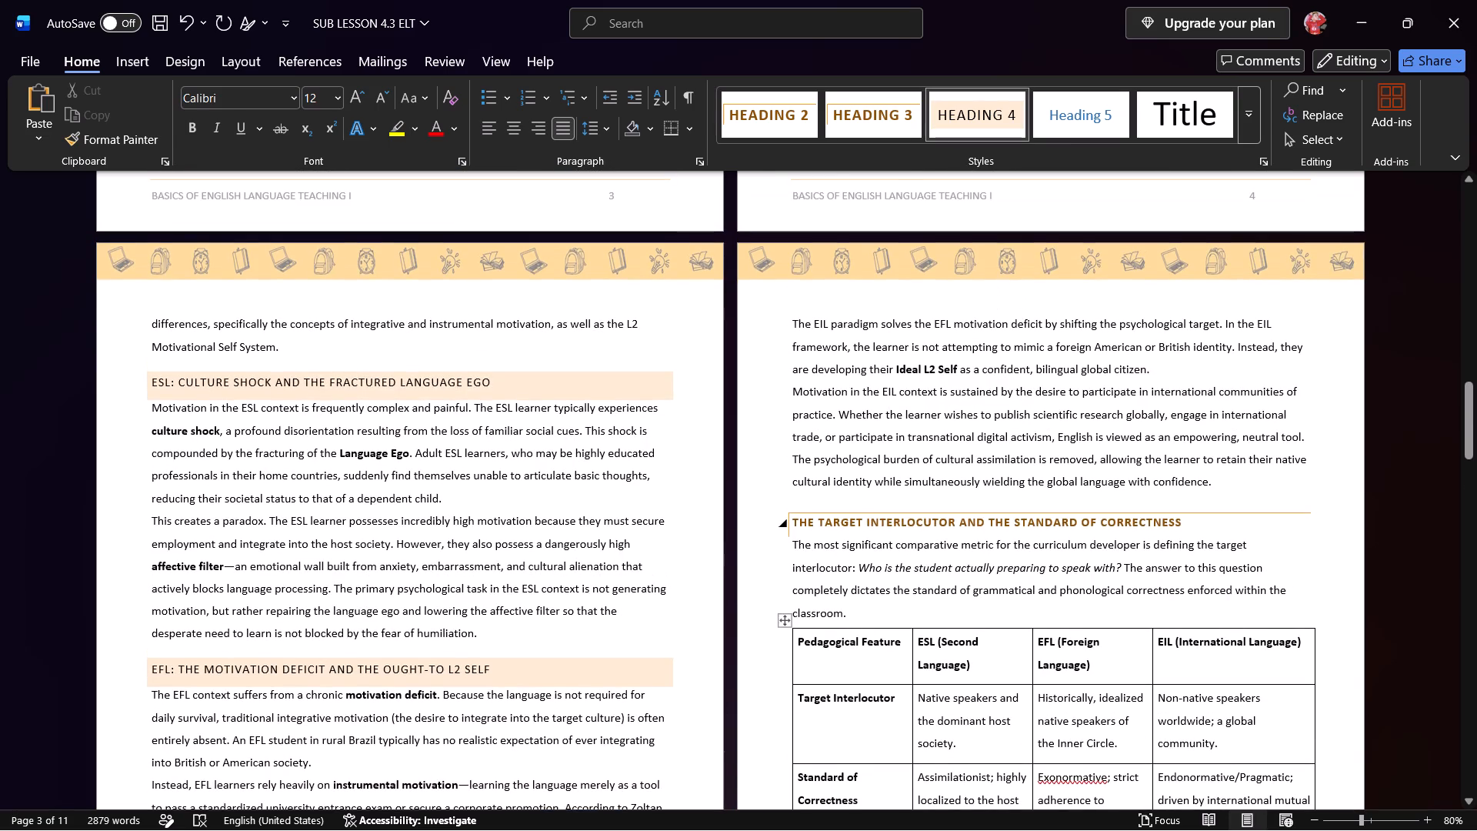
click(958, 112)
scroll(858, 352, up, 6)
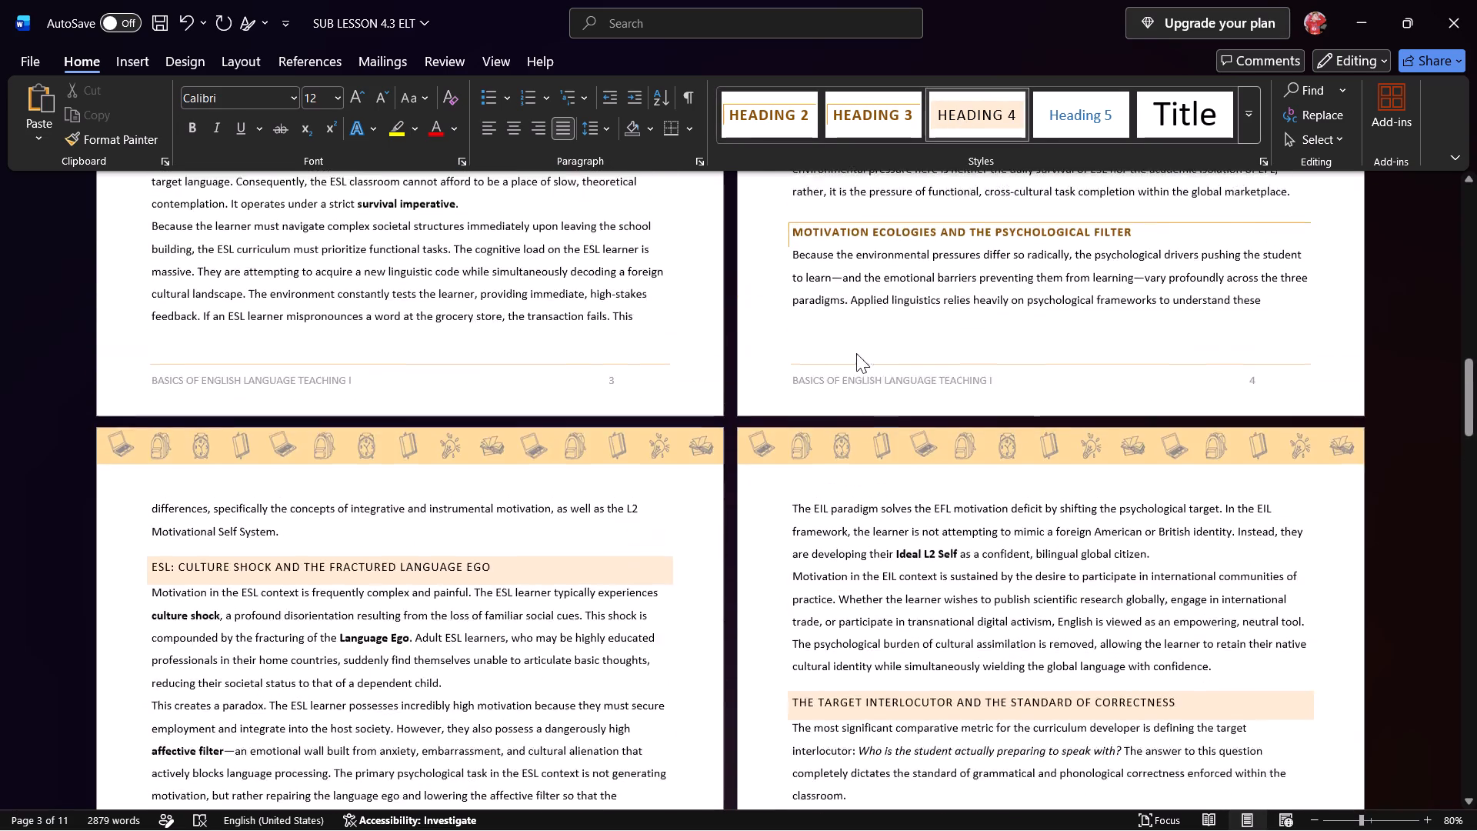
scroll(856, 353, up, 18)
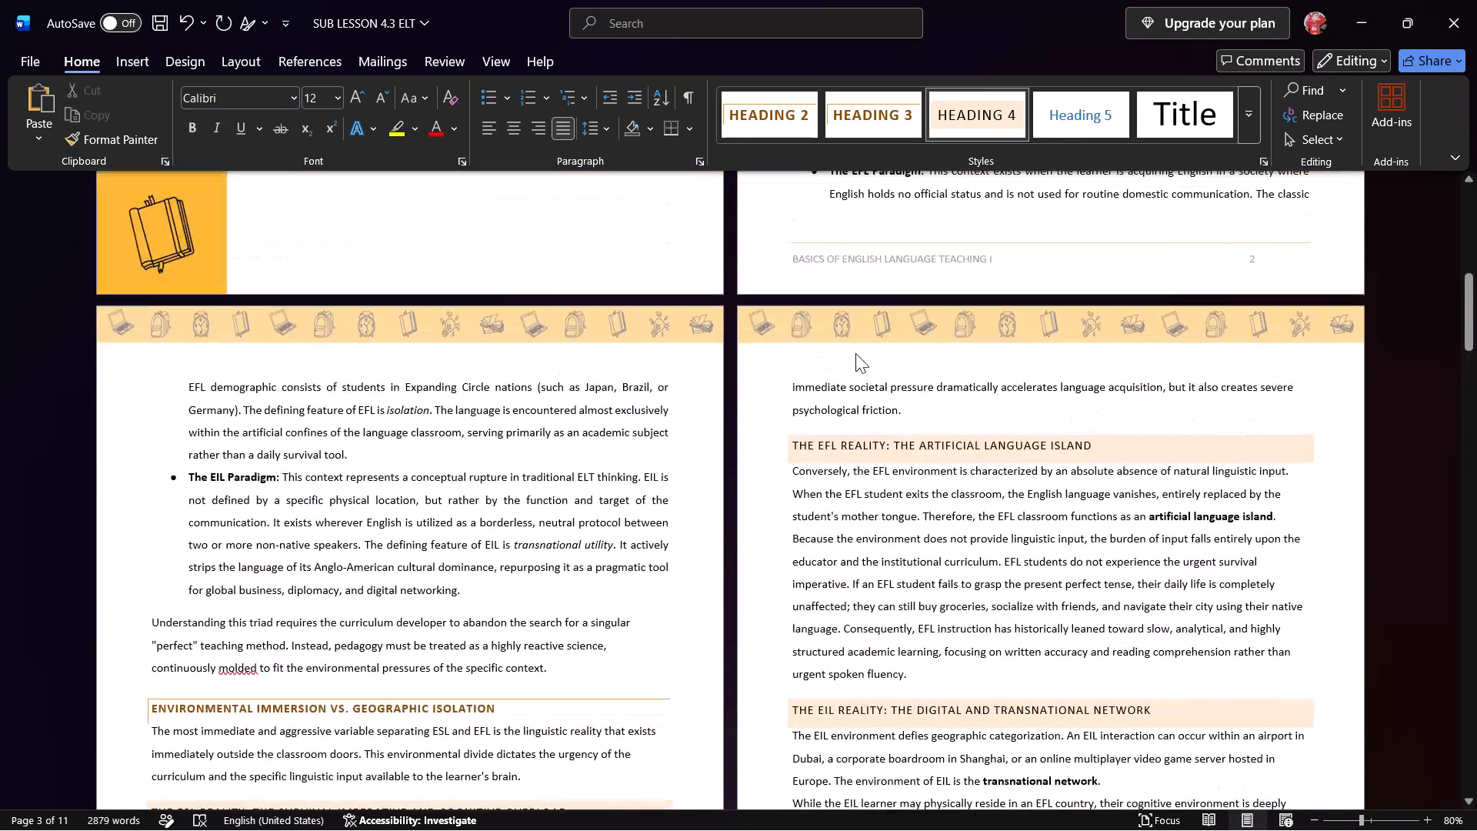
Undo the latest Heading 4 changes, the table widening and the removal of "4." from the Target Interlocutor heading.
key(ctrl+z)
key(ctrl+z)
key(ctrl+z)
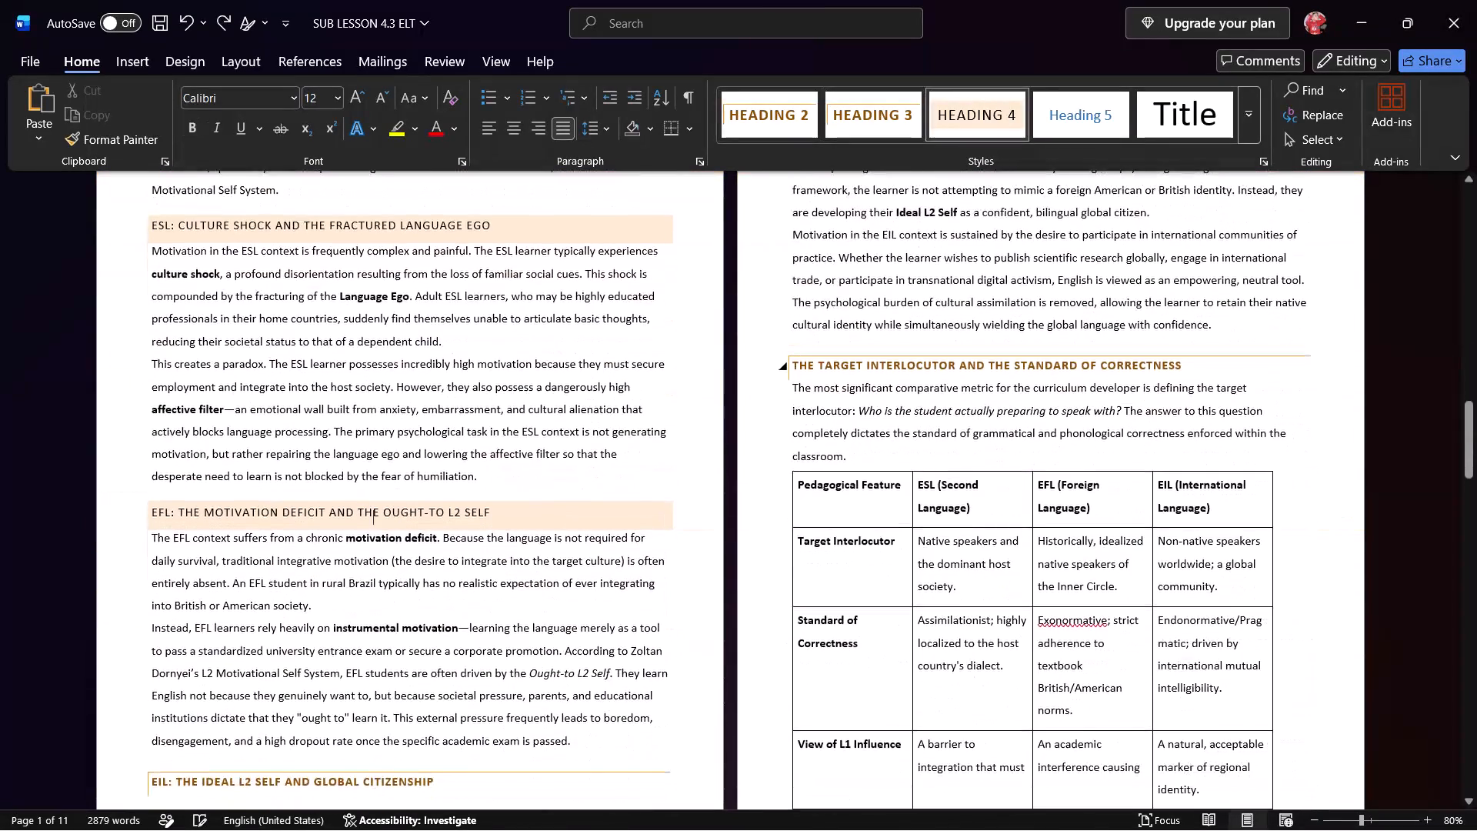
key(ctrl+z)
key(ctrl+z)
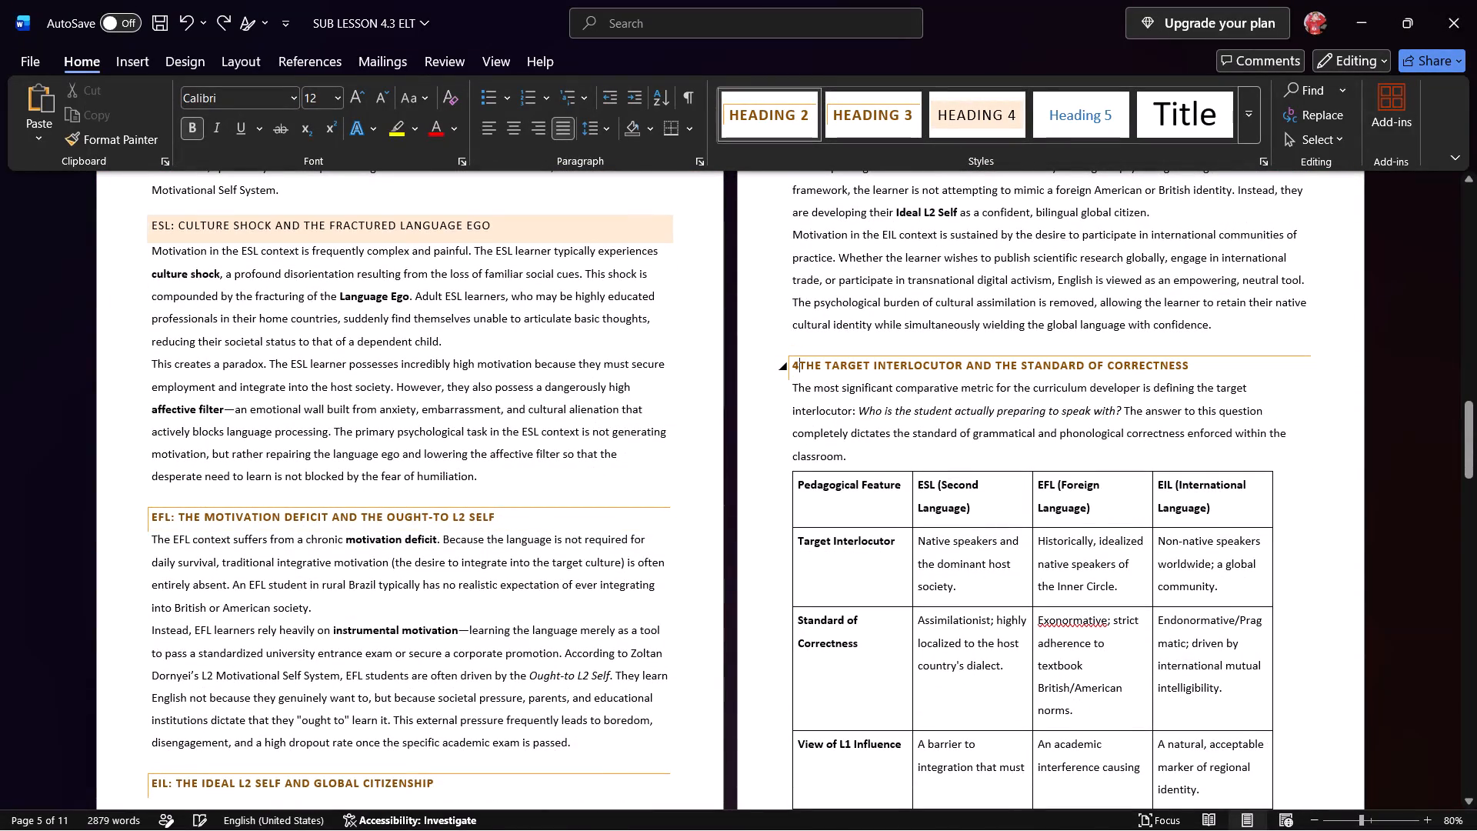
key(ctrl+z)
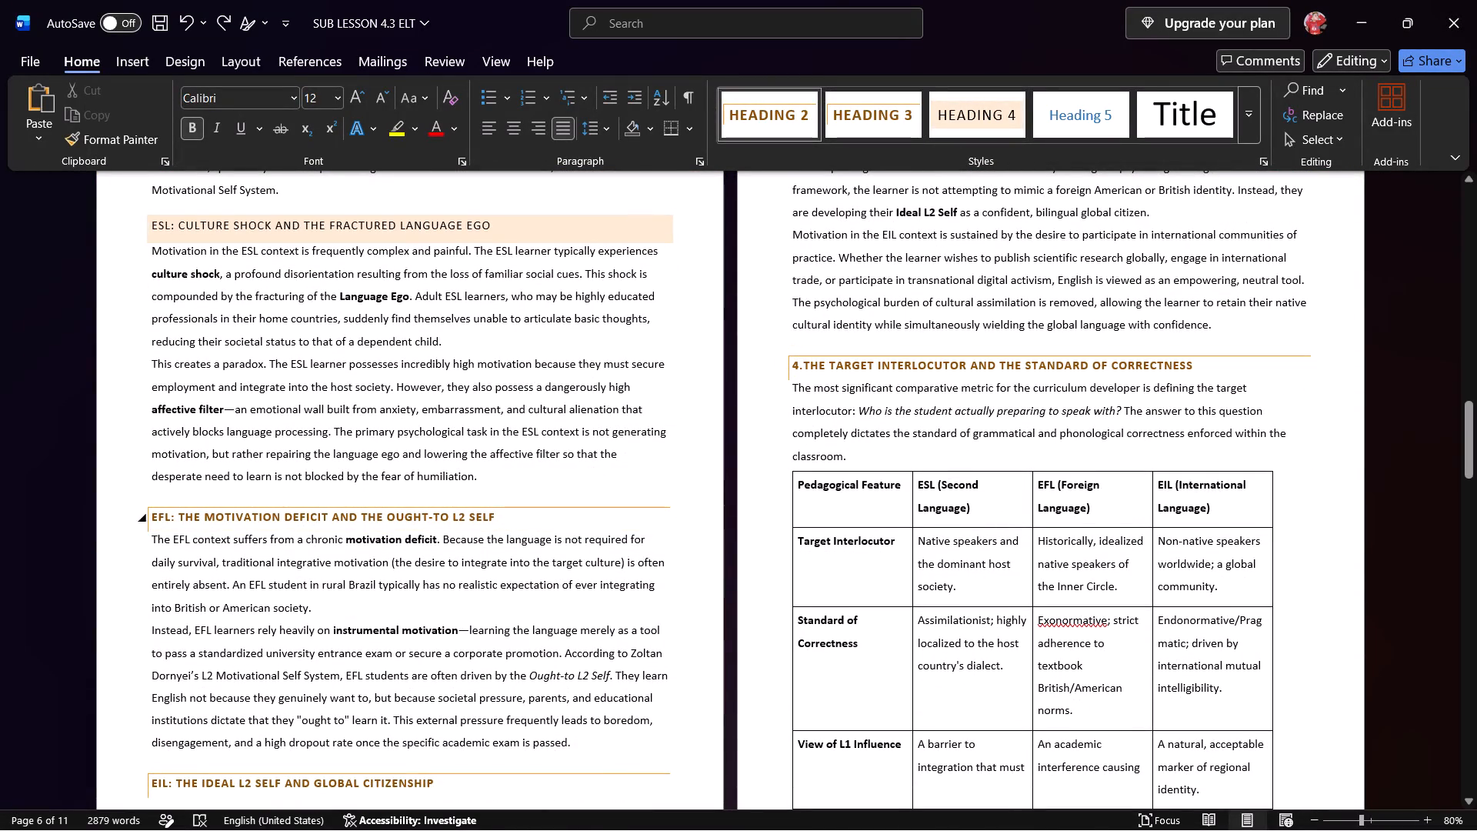
Apply the Heading 4 style to the subheadings "EIL: The Ideal L2 Self and Global Citizenship" and "EFL: The Motivation Deficit and the Ought-to L2 Self".
click(390, 784)
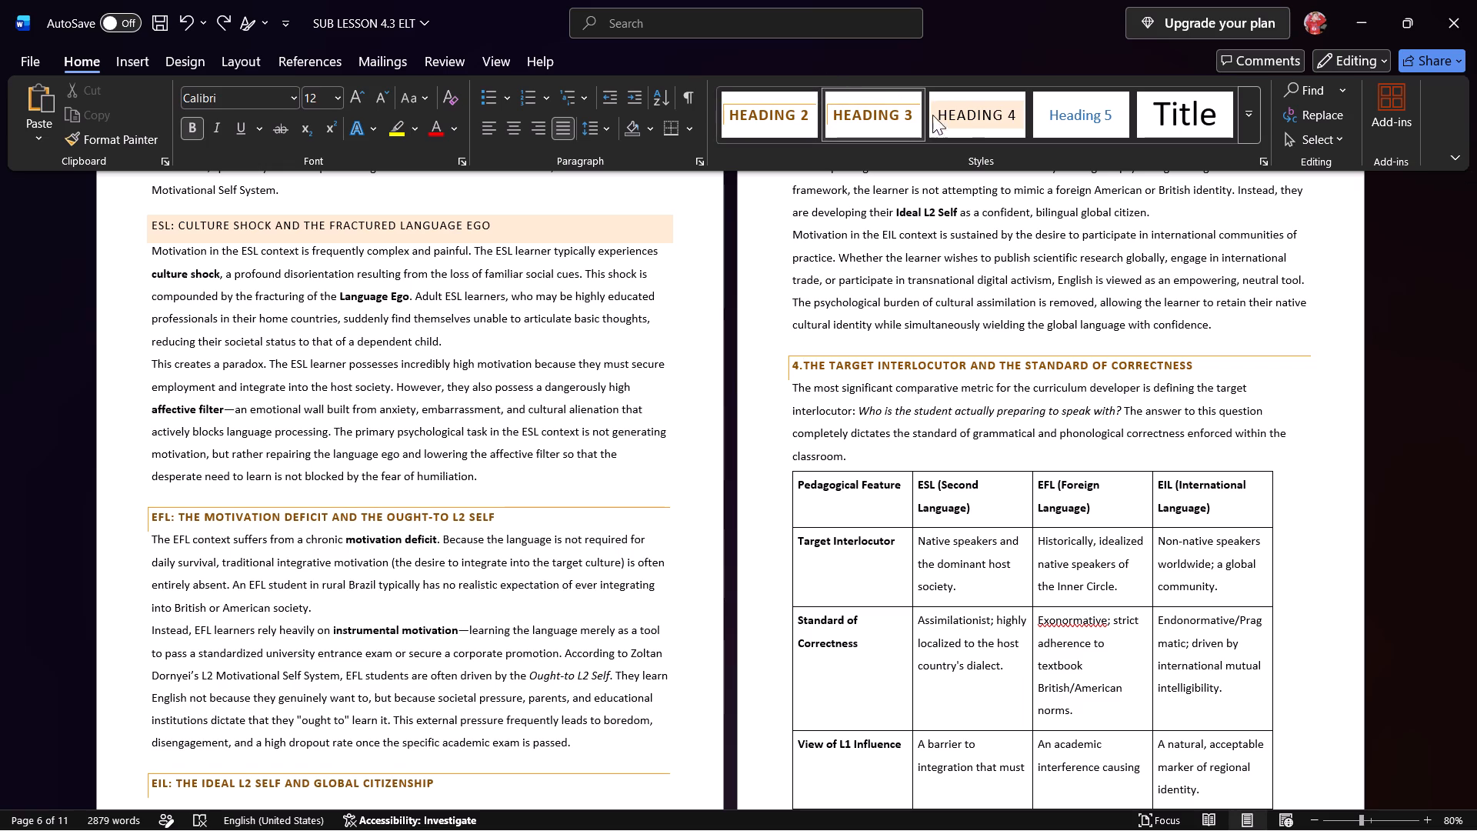
click(967, 124)
click(394, 514)
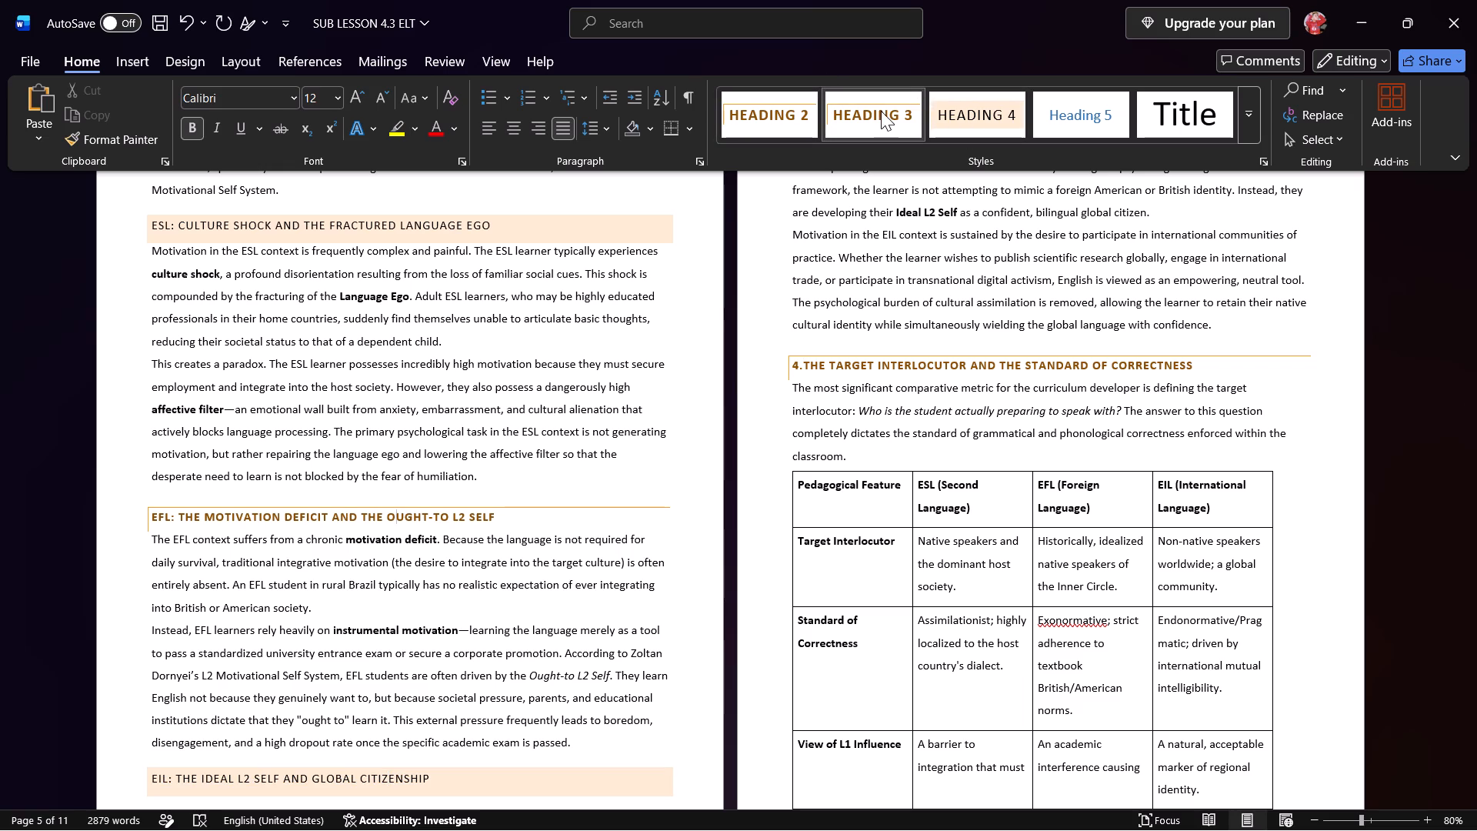
click(961, 114)
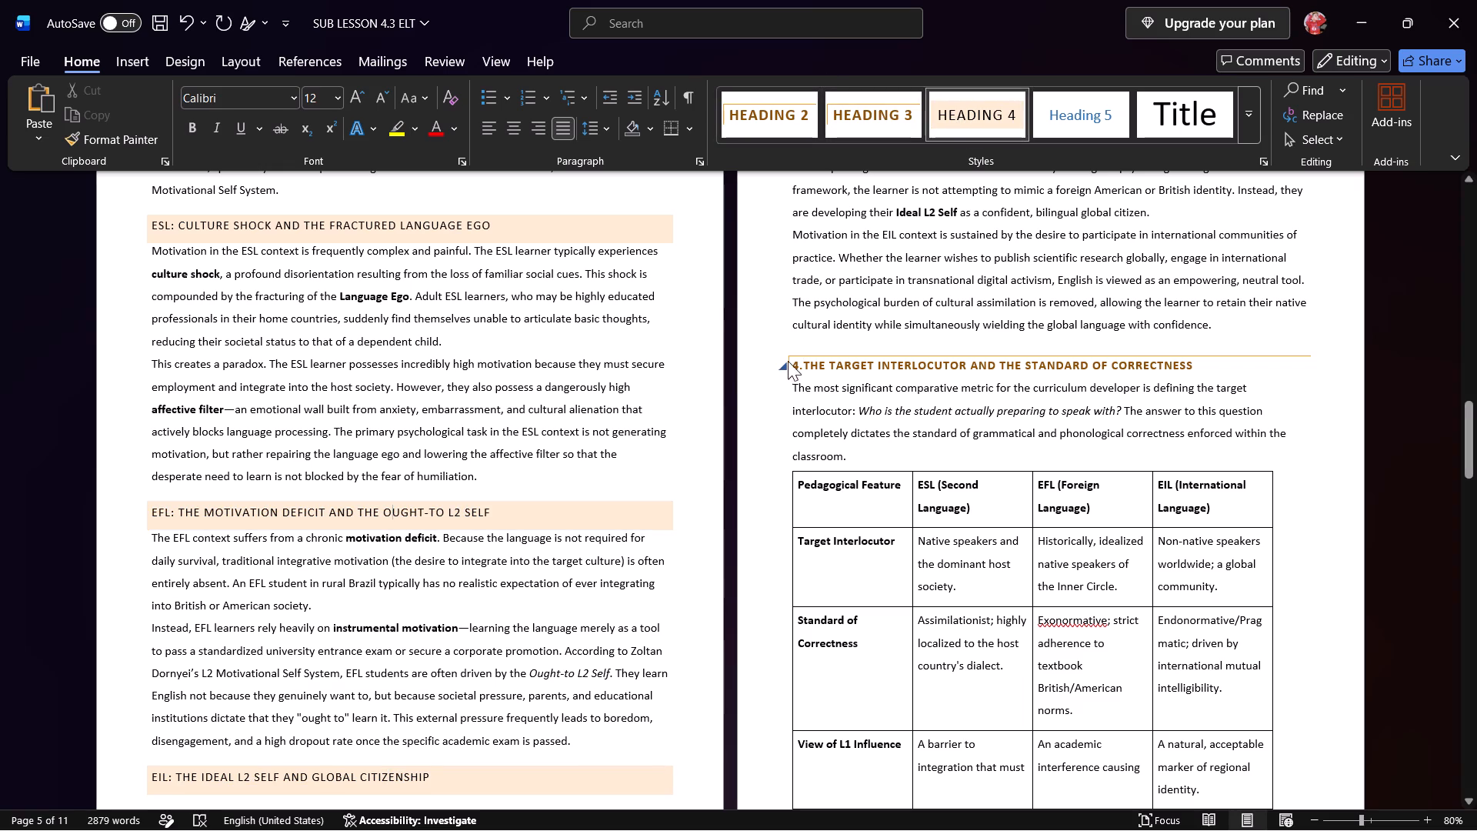
Remove the number "4." from the heading "The Target Interlocutor and the Standard of Correctness".
click(803, 363)
key(BackSpace)
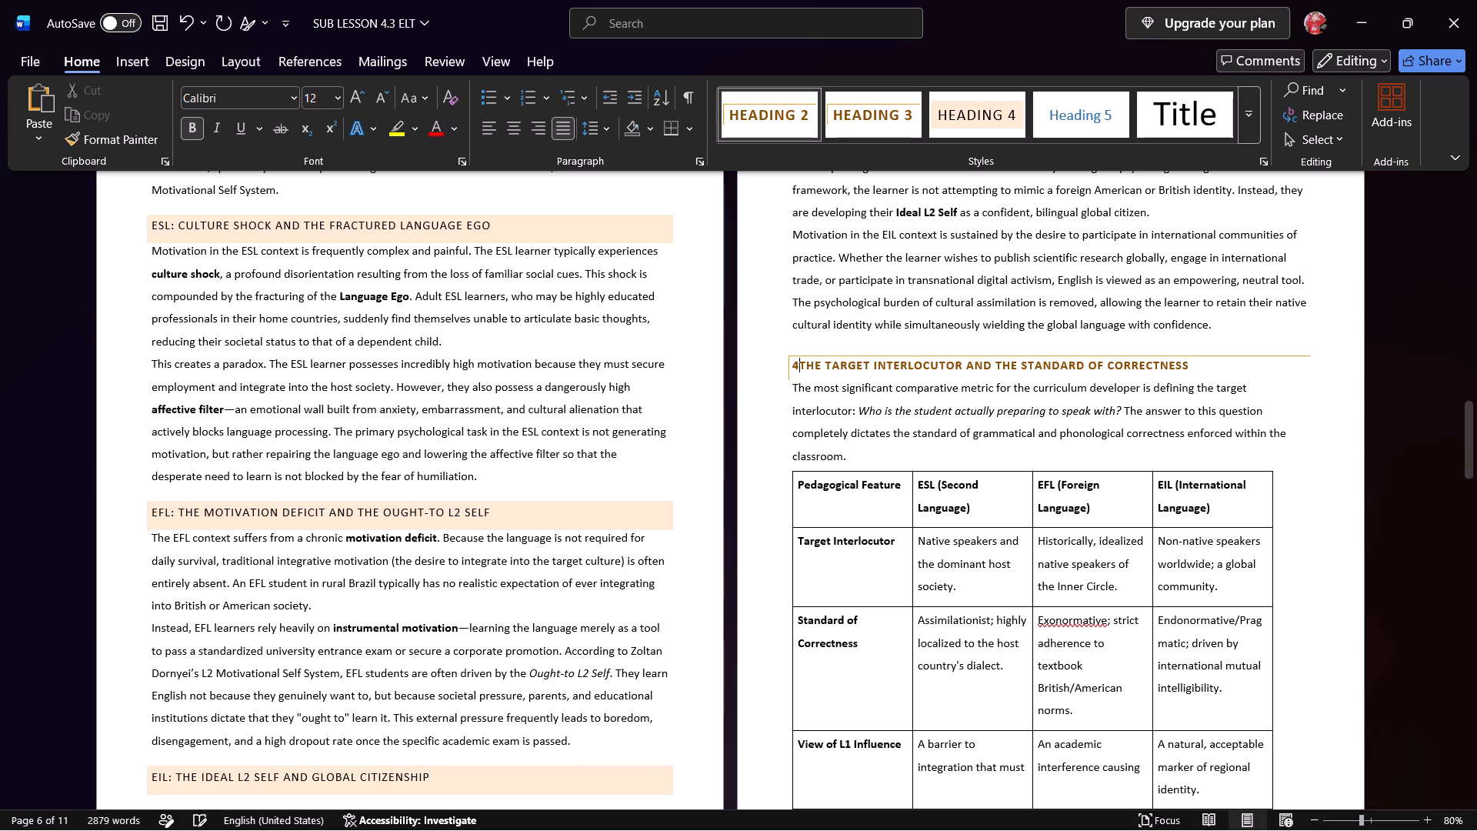
key(BackSpace)
Compare the headings following the pedagogical feature table with the restyled subheadings on the preceding pages.
scroll(810, 372, down, 19)
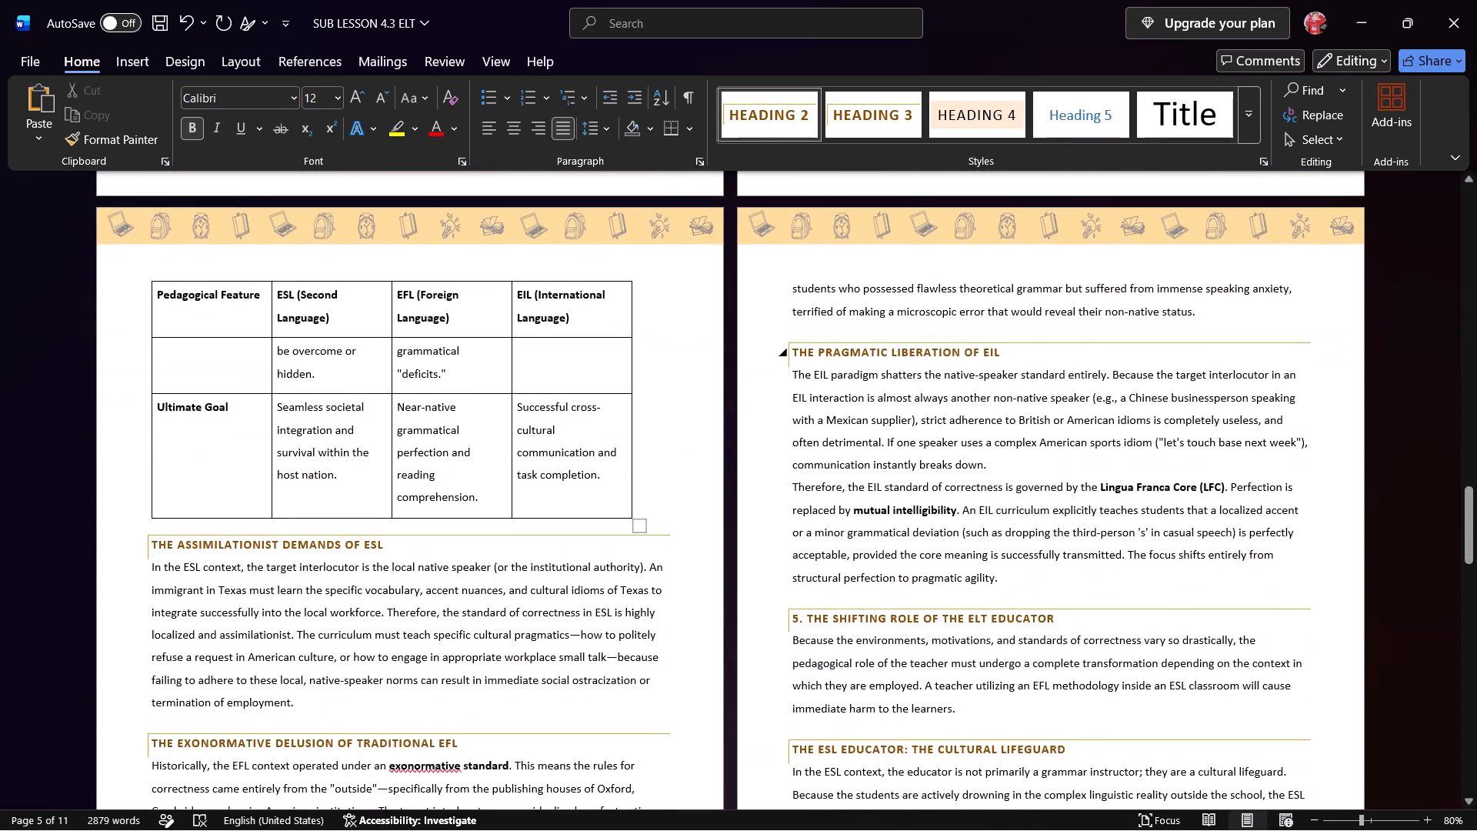
scroll(820, 354, up, 10)
scroll(820, 354, up, 11)
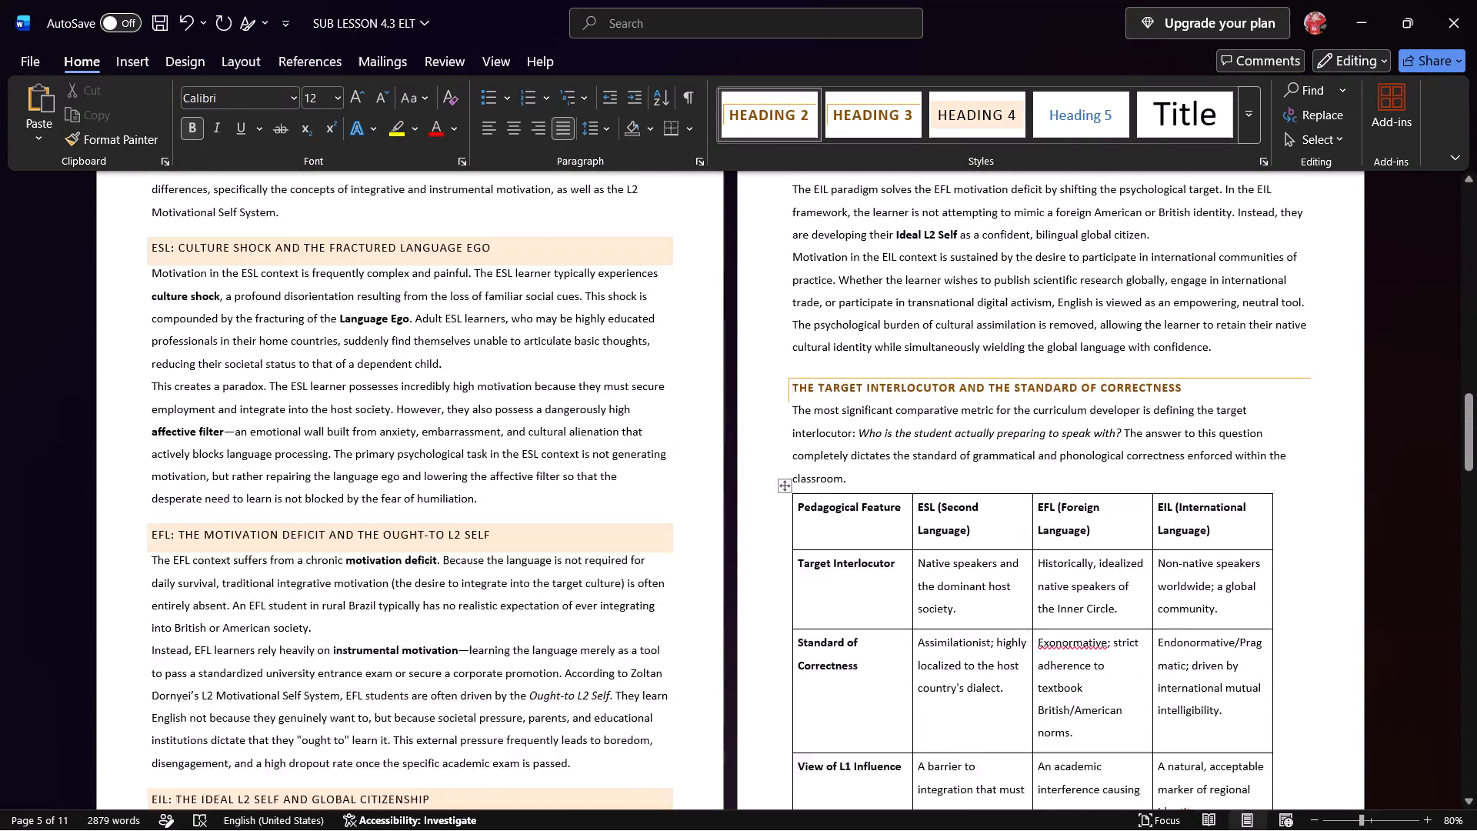
scroll(820, 354, up, 1)
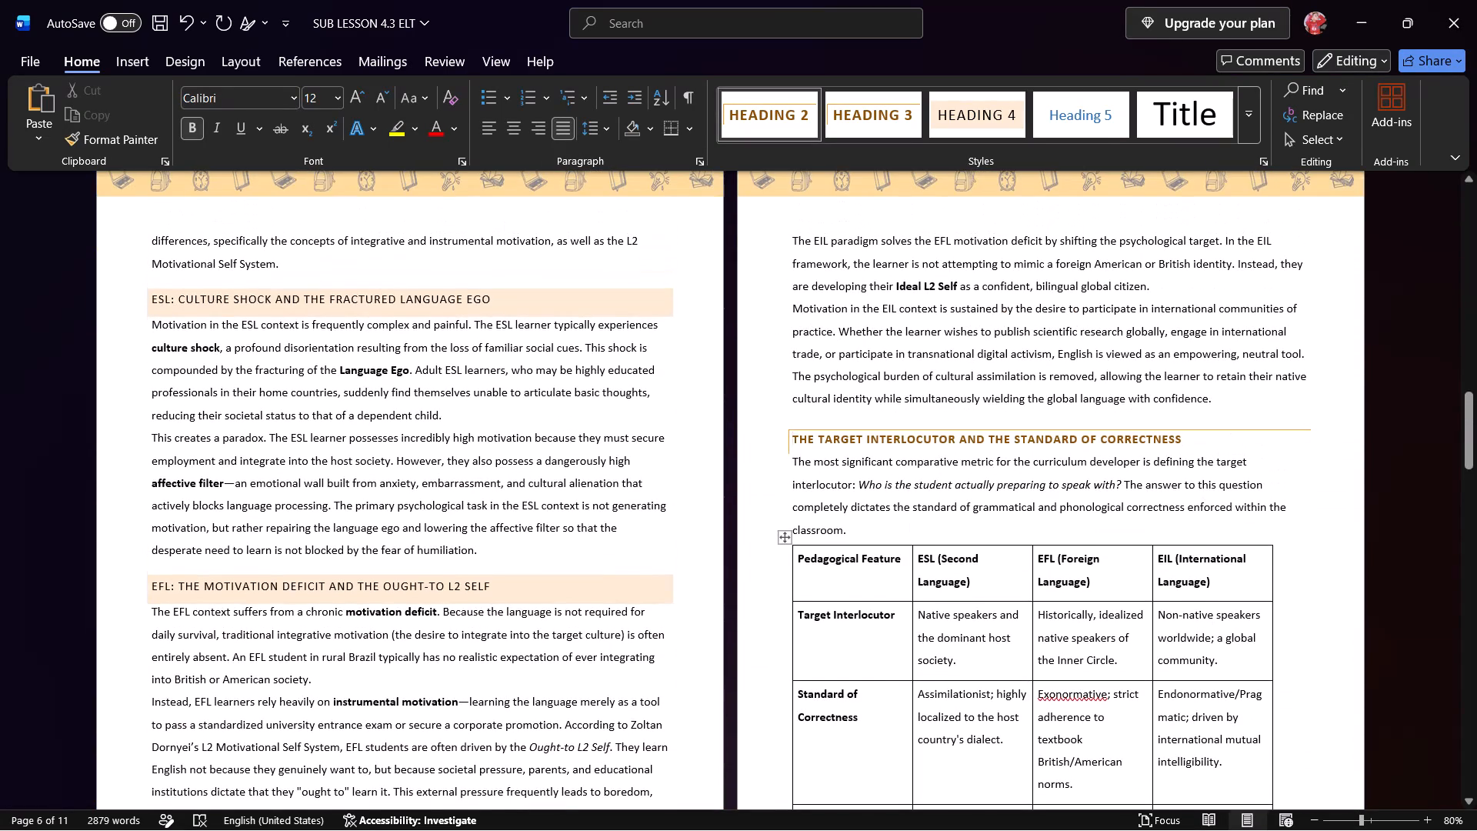
scroll(820, 354, up, 12)
Apply Heading 4 to the subheadings "The Pragmatic Liberation of EIL", "The ESL Educator", "The Assimilationist Demands of ESL" and "The Exonormative Delusion of Traditional EFL".
scroll(818, 361, down, 10)
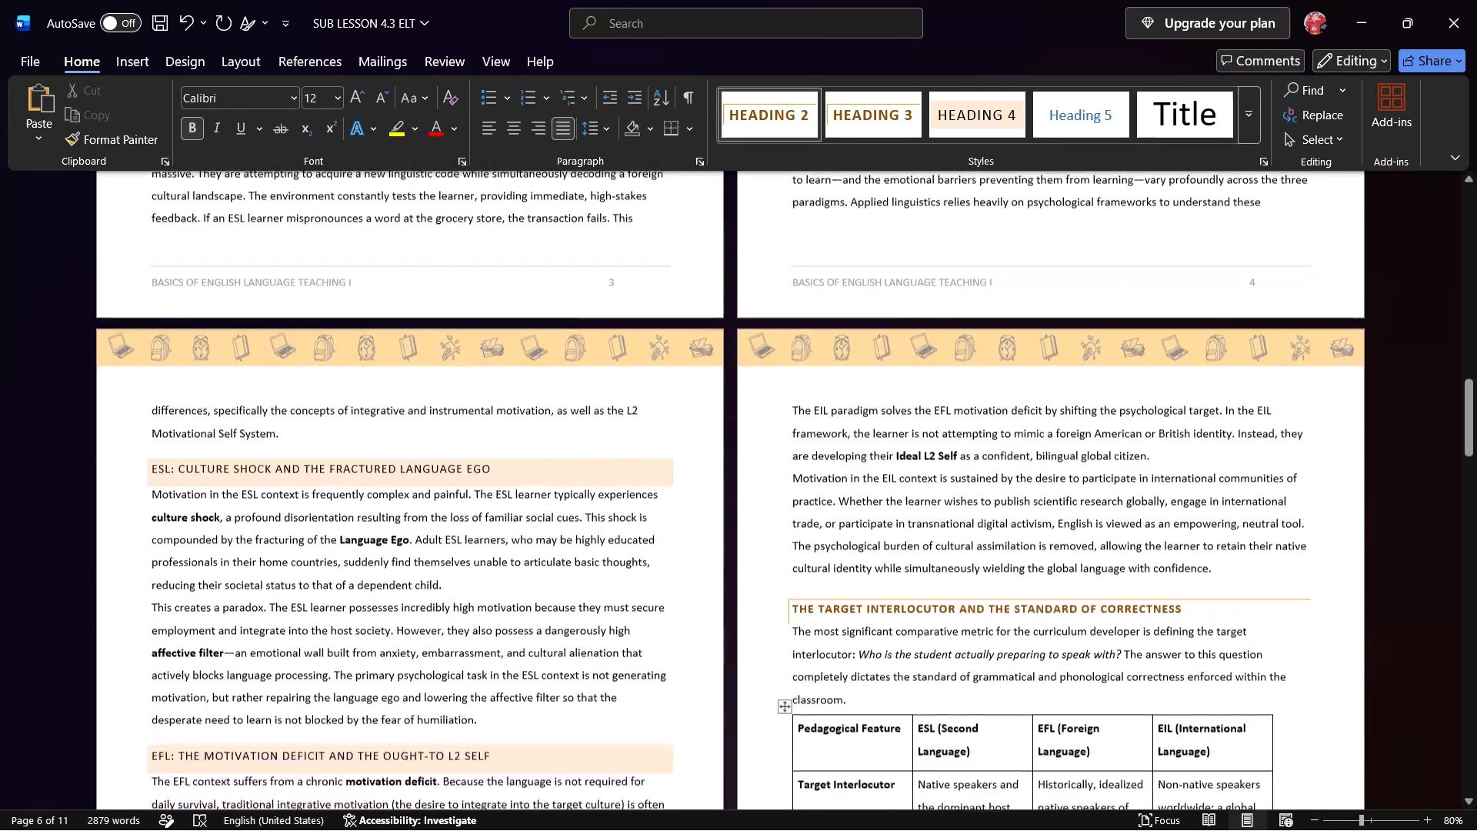
scroll(824, 339, down, 20)
scroll(824, 339, down, 7)
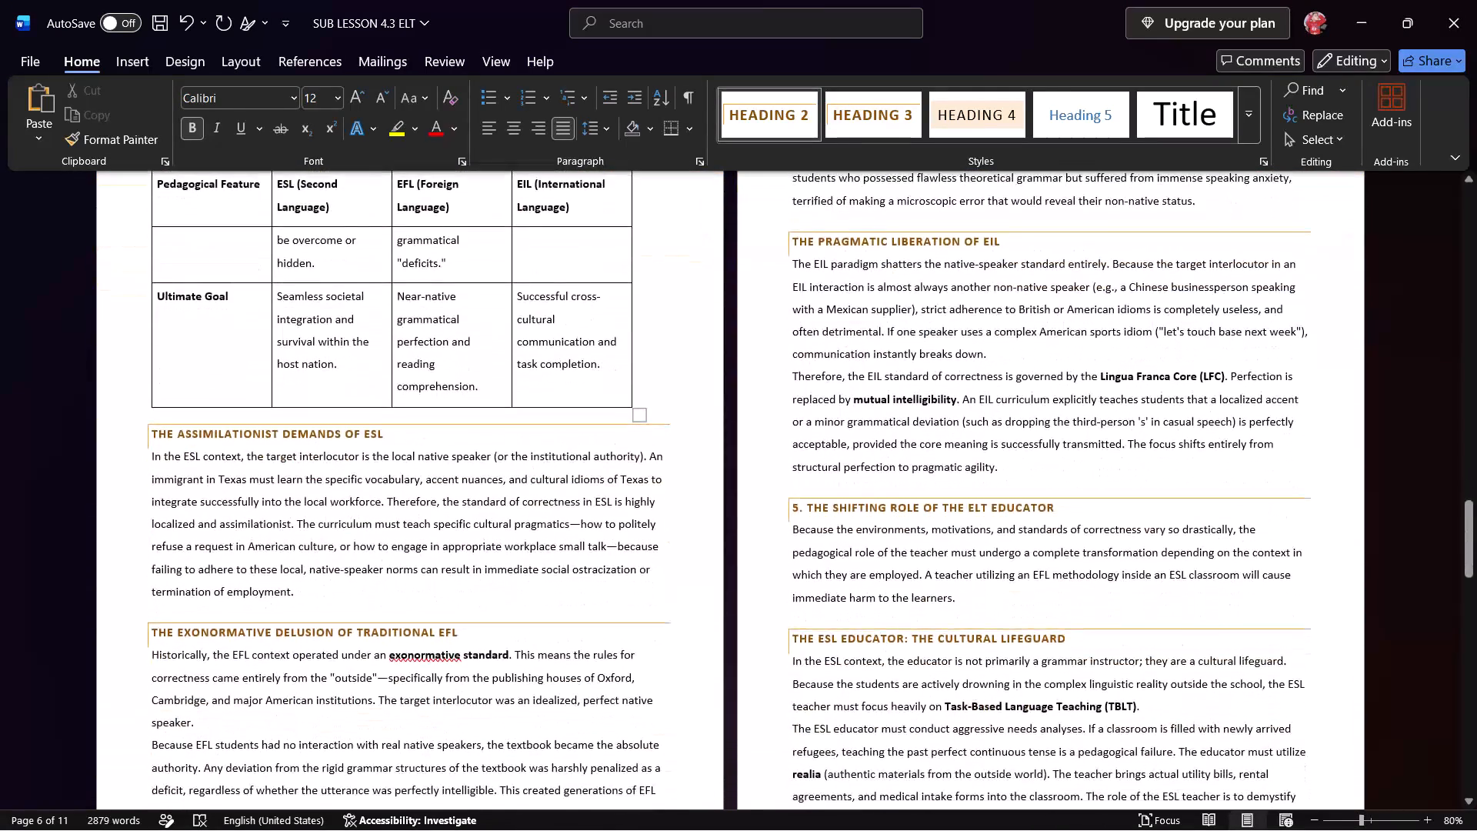
click(825, 239)
click(953, 111)
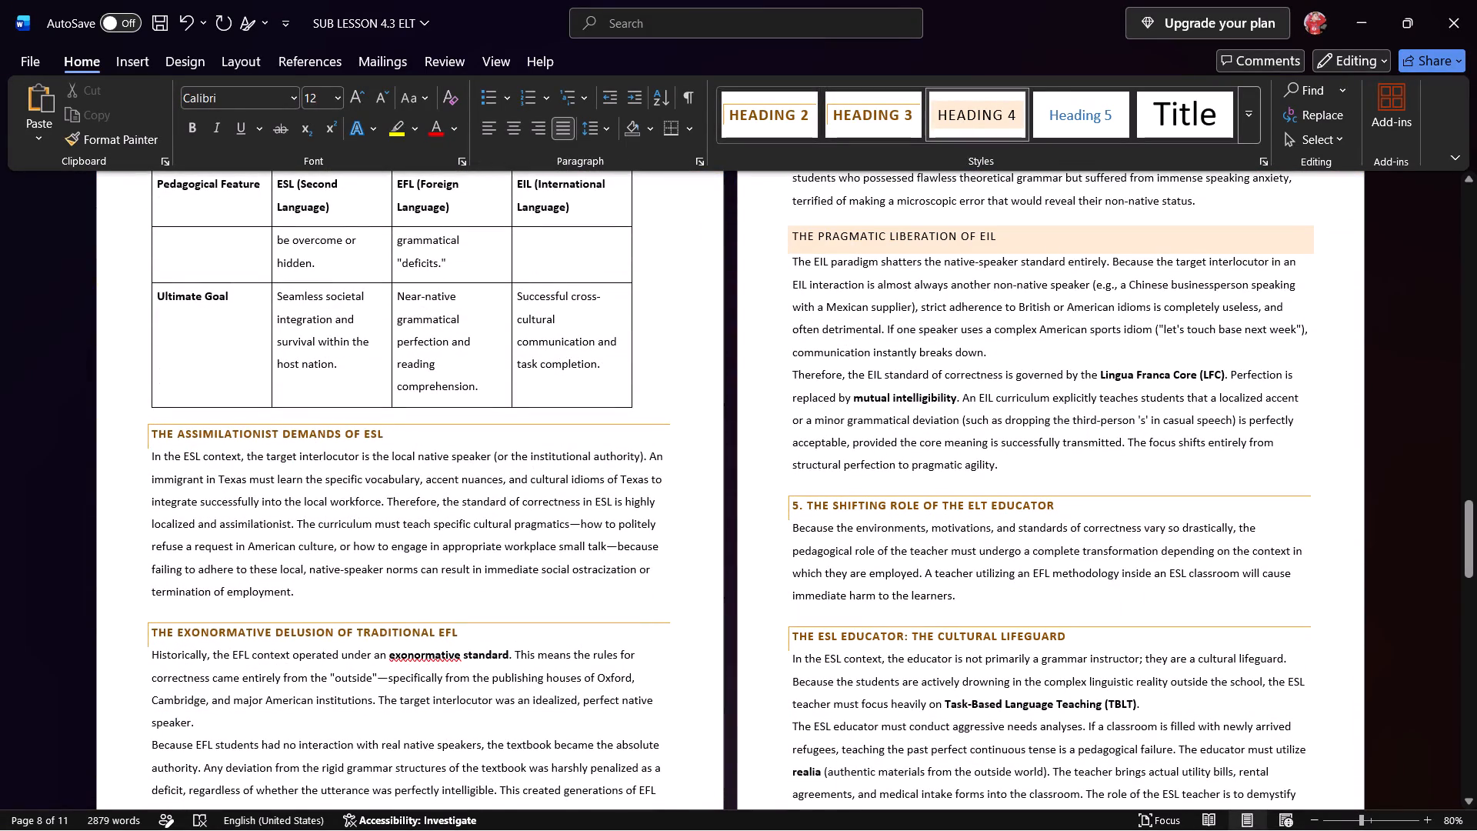
click(825, 642)
click(975, 112)
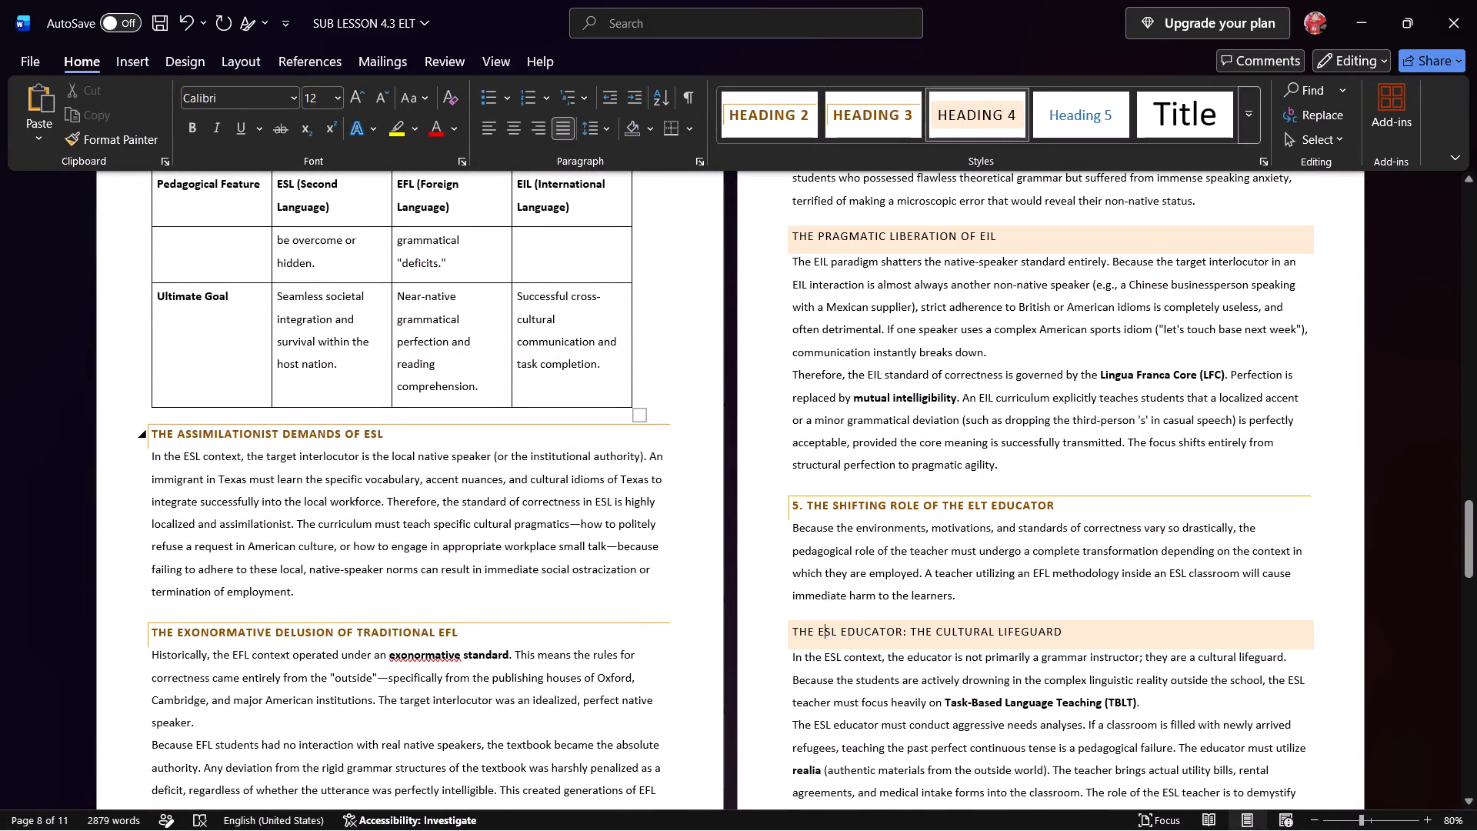
click(254, 437)
click(989, 112)
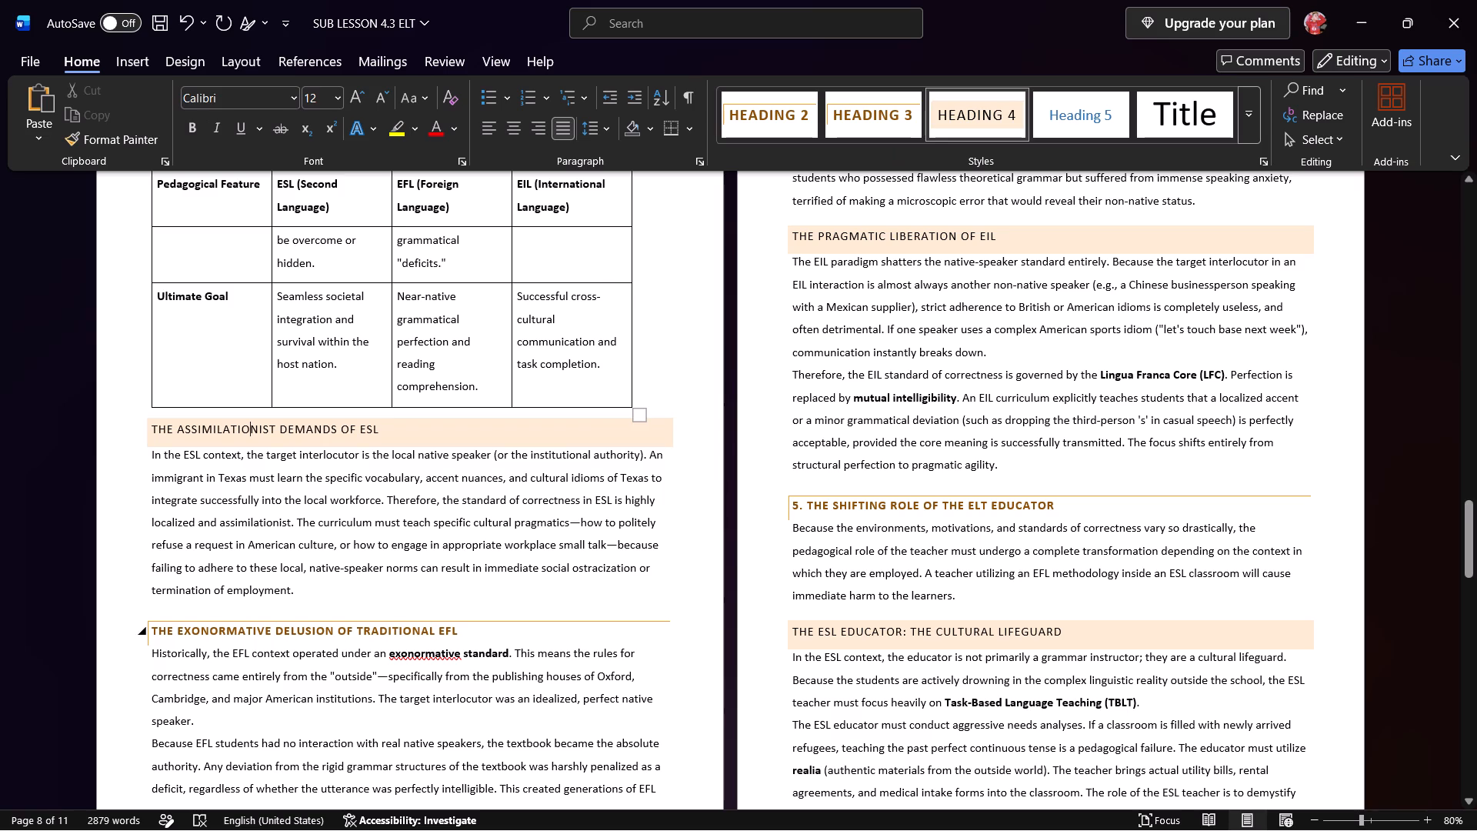
drag(372, 627, 378, 619)
click(955, 121)
Remove the number "5." and its trailing space from the heading "The Shifting Role of the ELT Educator".
scroll(907, 193, down, 6)
scroll(889, 225, up, 1)
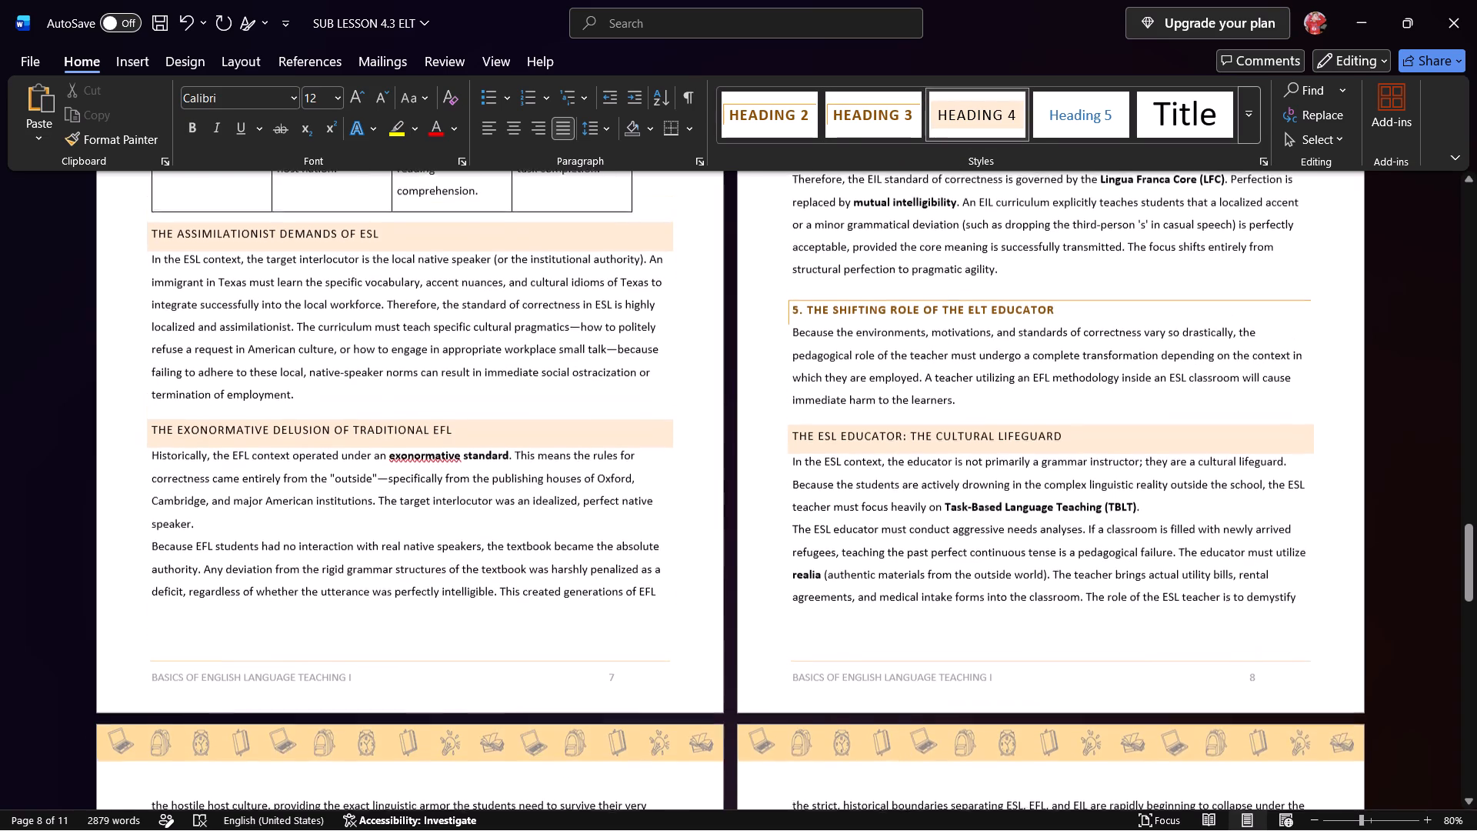
click(808, 317)
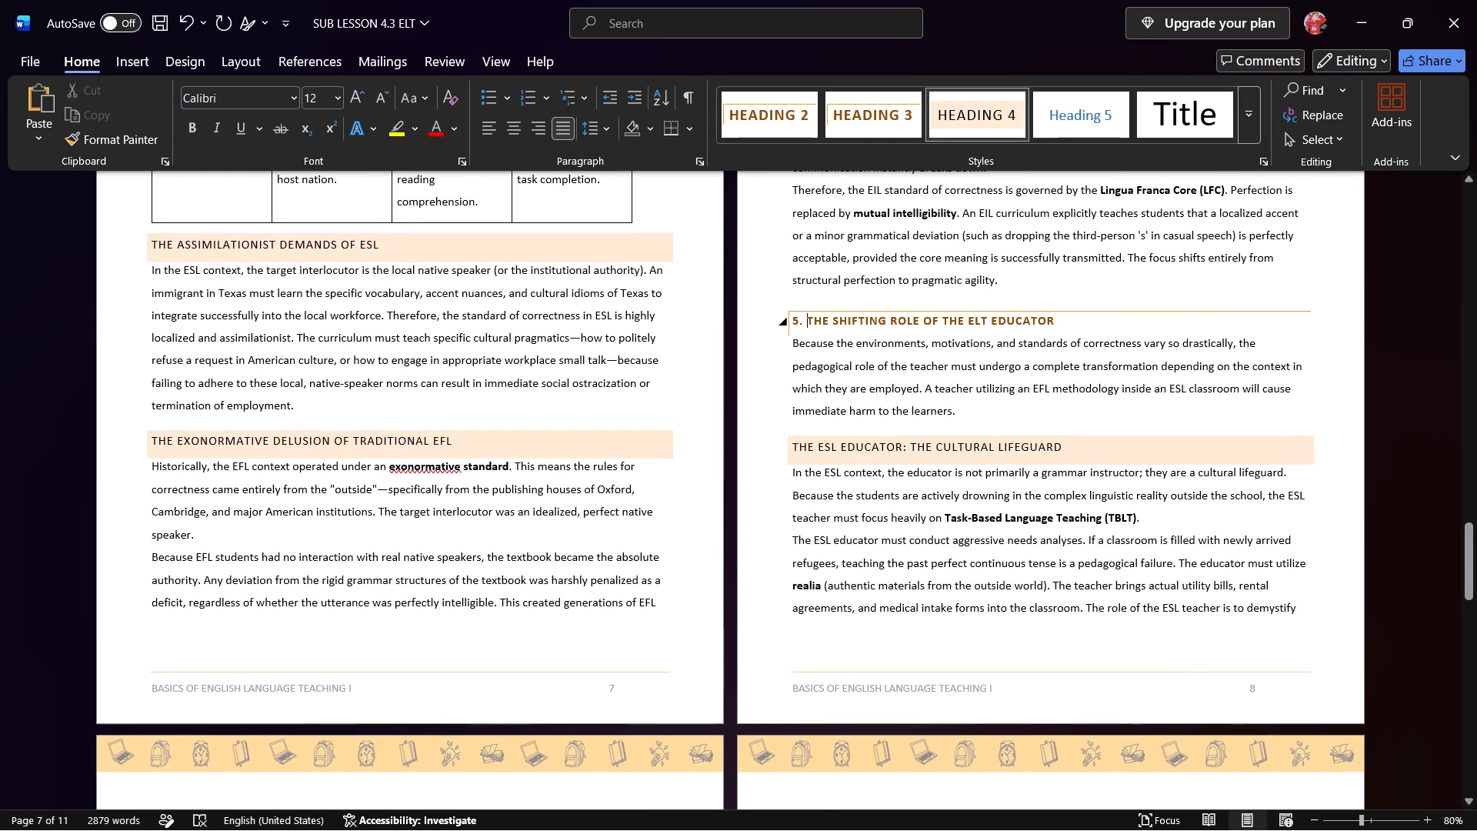
key(BackSpace)
key(BackSpace)
key(BackSpace)
Apply Heading 4 to the subheadings "The EFL Educator", "The Blurring of Boundaries", "Designing the Hybrid Curriculum" and "The EIL Educator".
scroll(804, 366, down, 12)
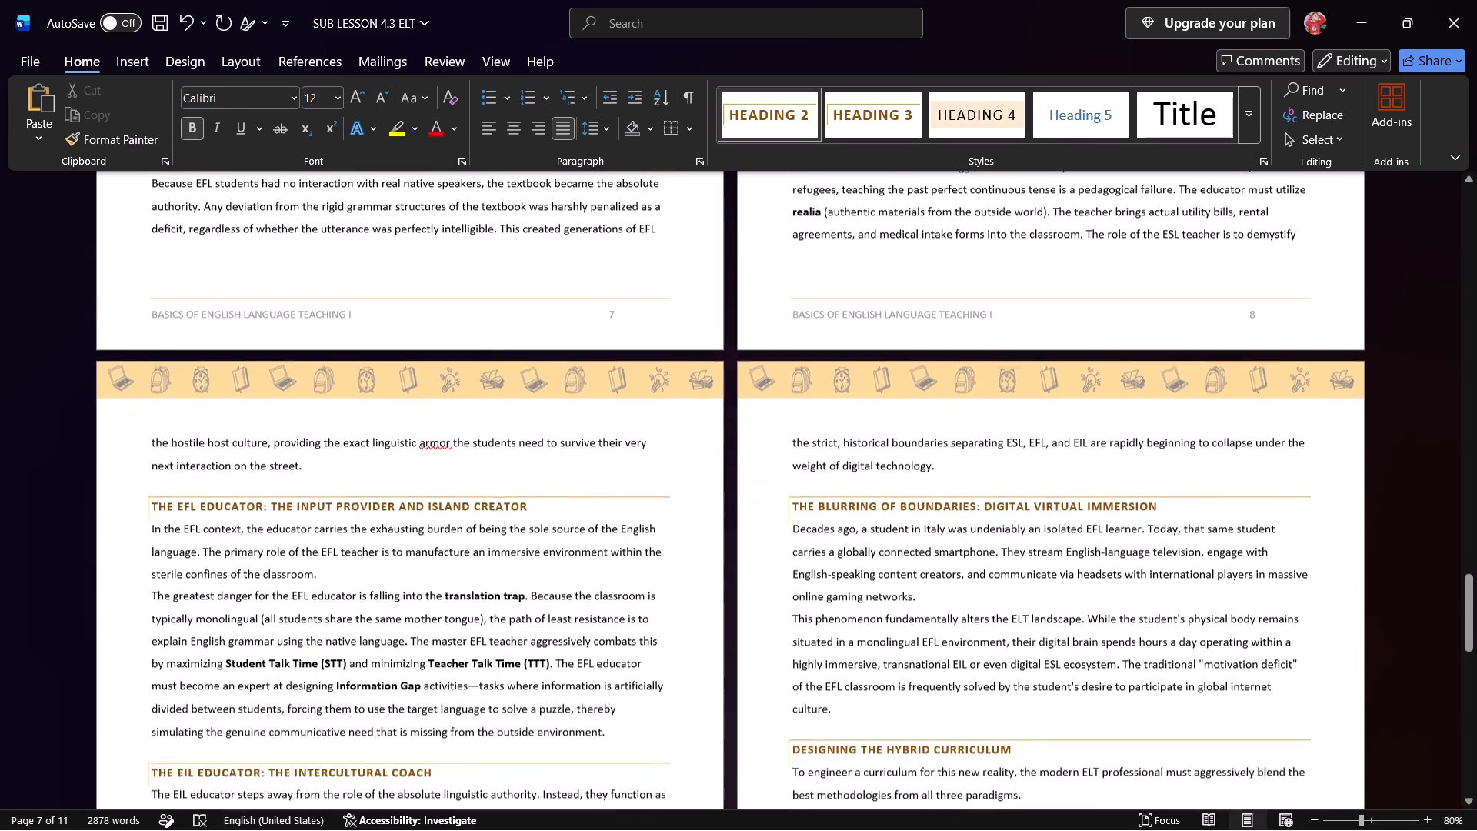
scroll(794, 374, down, 1)
drag(452, 399, 465, 395)
scroll(1015, 252, down, 4)
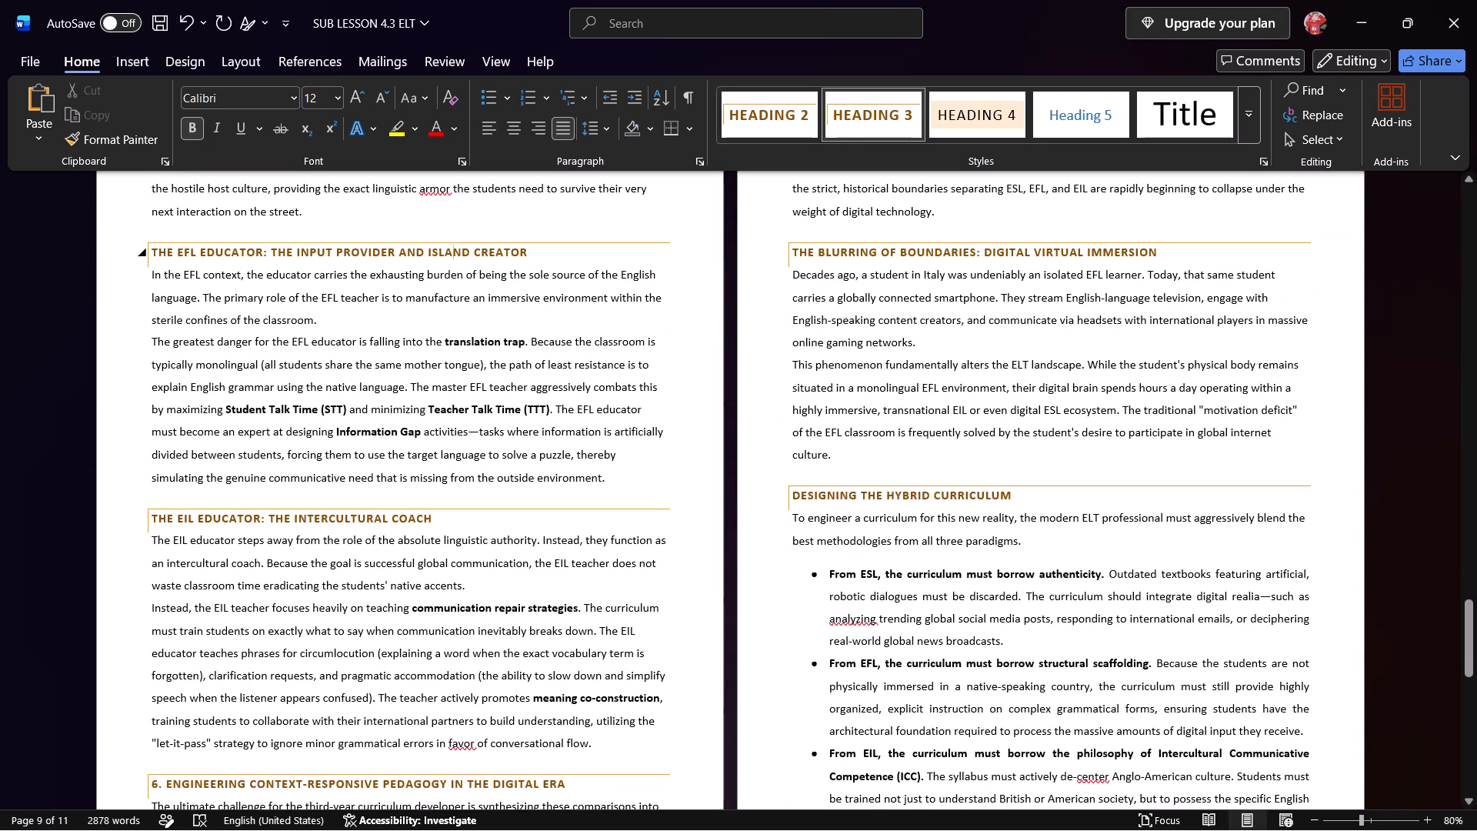
click(954, 114)
click(882, 250)
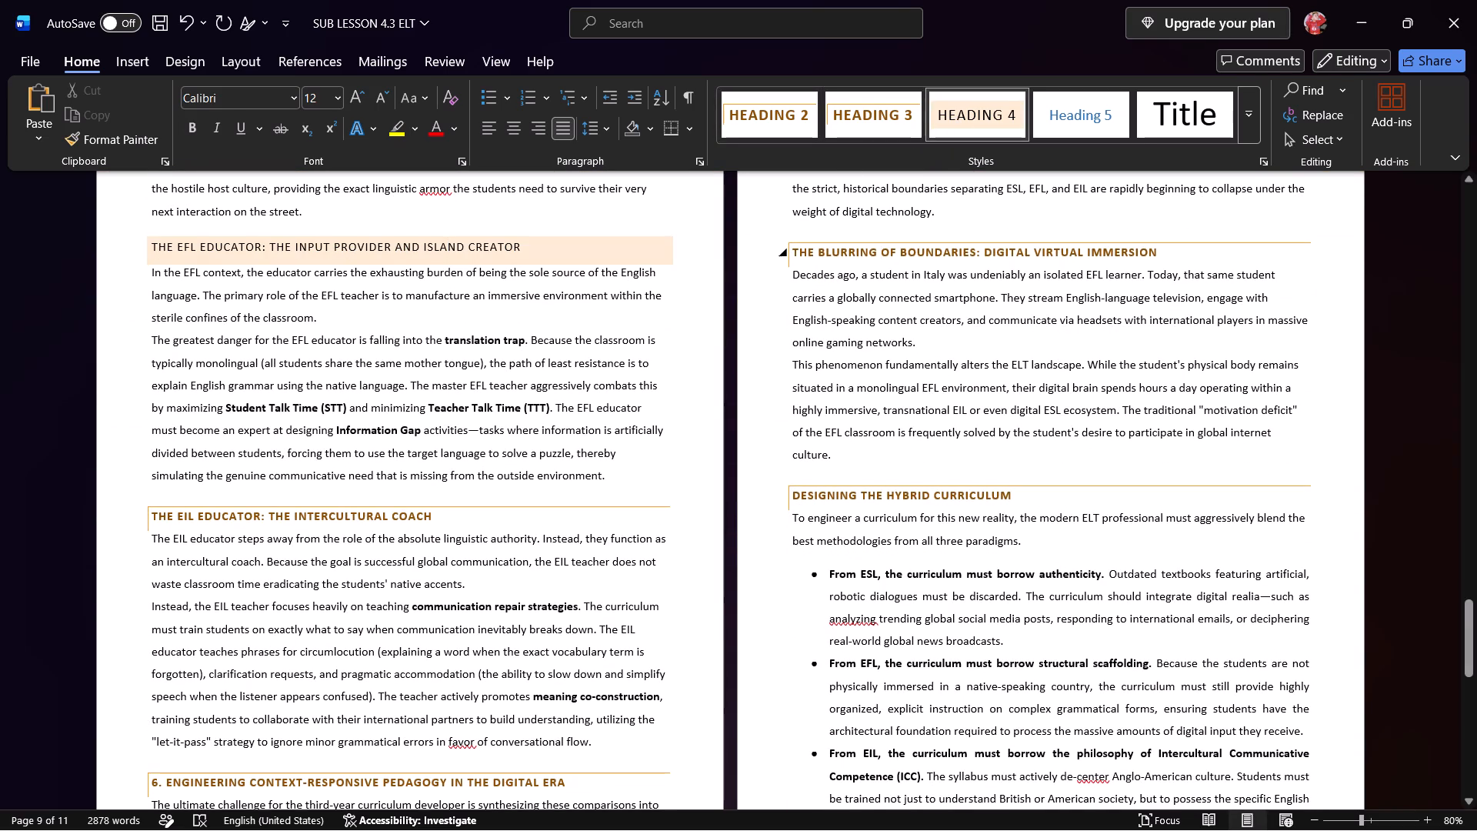
click(964, 122)
click(859, 490)
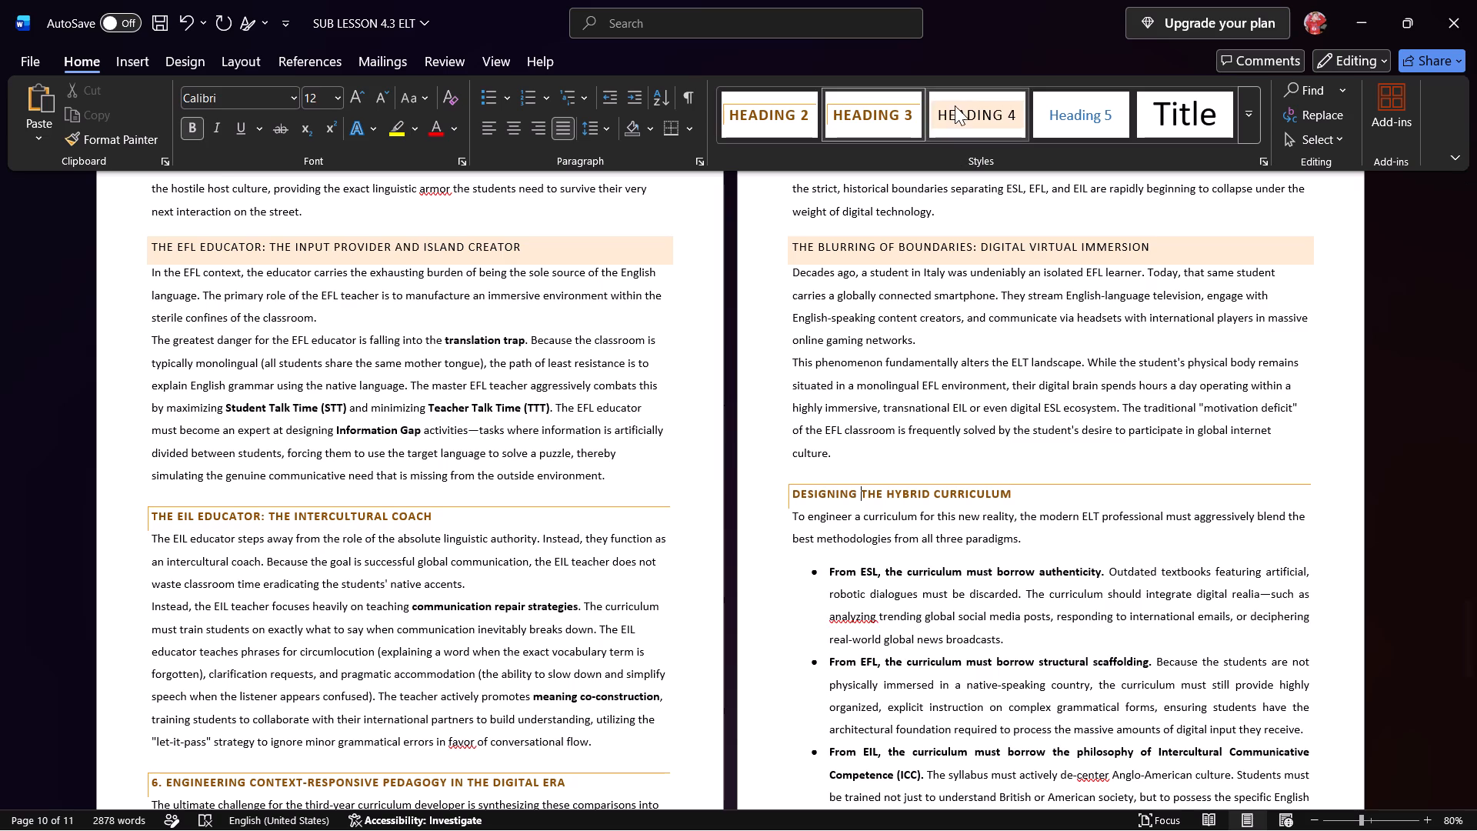
click(955, 105)
click(366, 519)
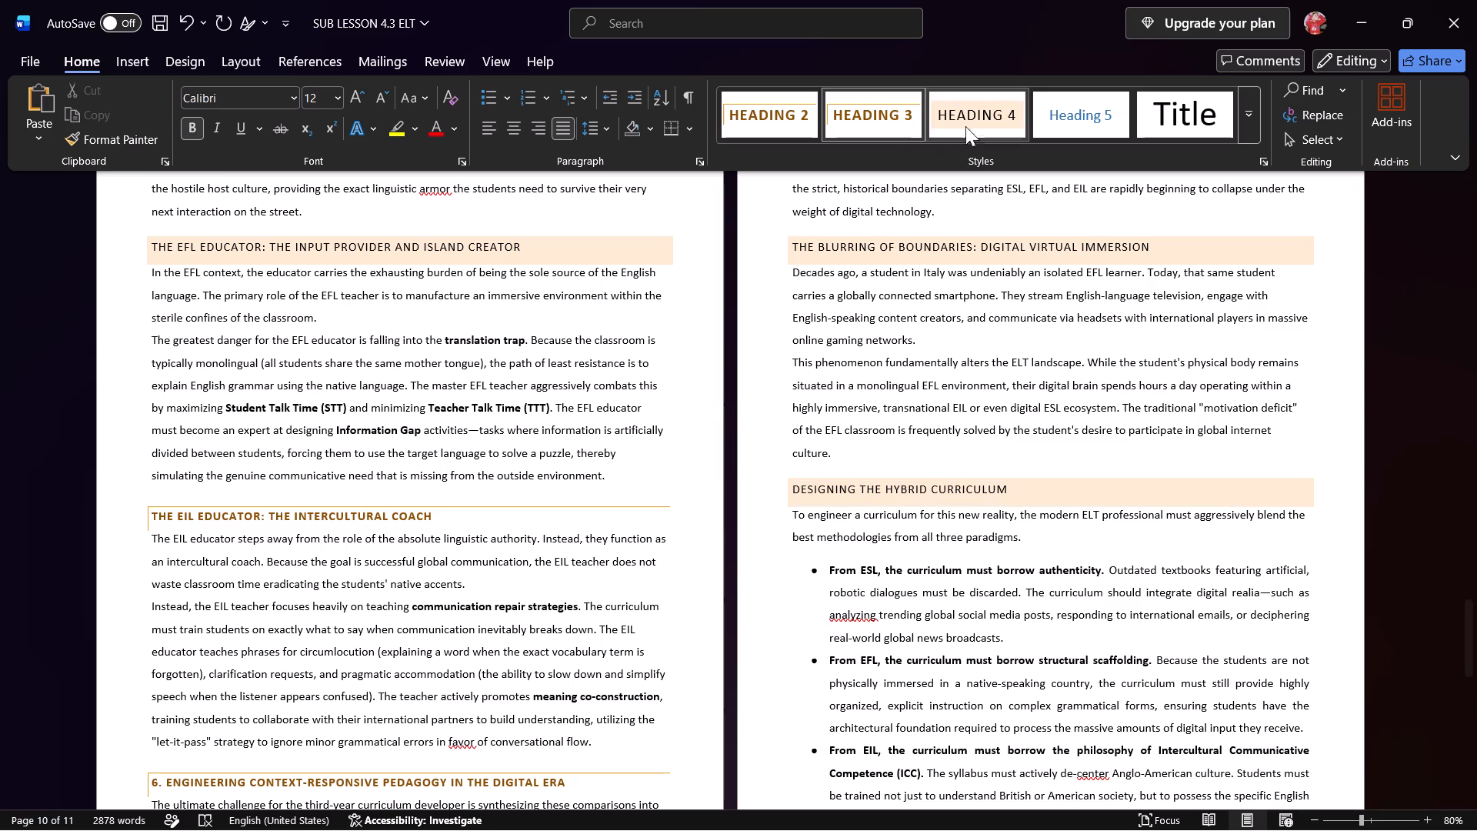
click(969, 115)
Remove the number "6." and its trailing space from the heading "Engineering Context-Responsive Pedagogy in the Digital Era".
scroll(819, 231, down, 5)
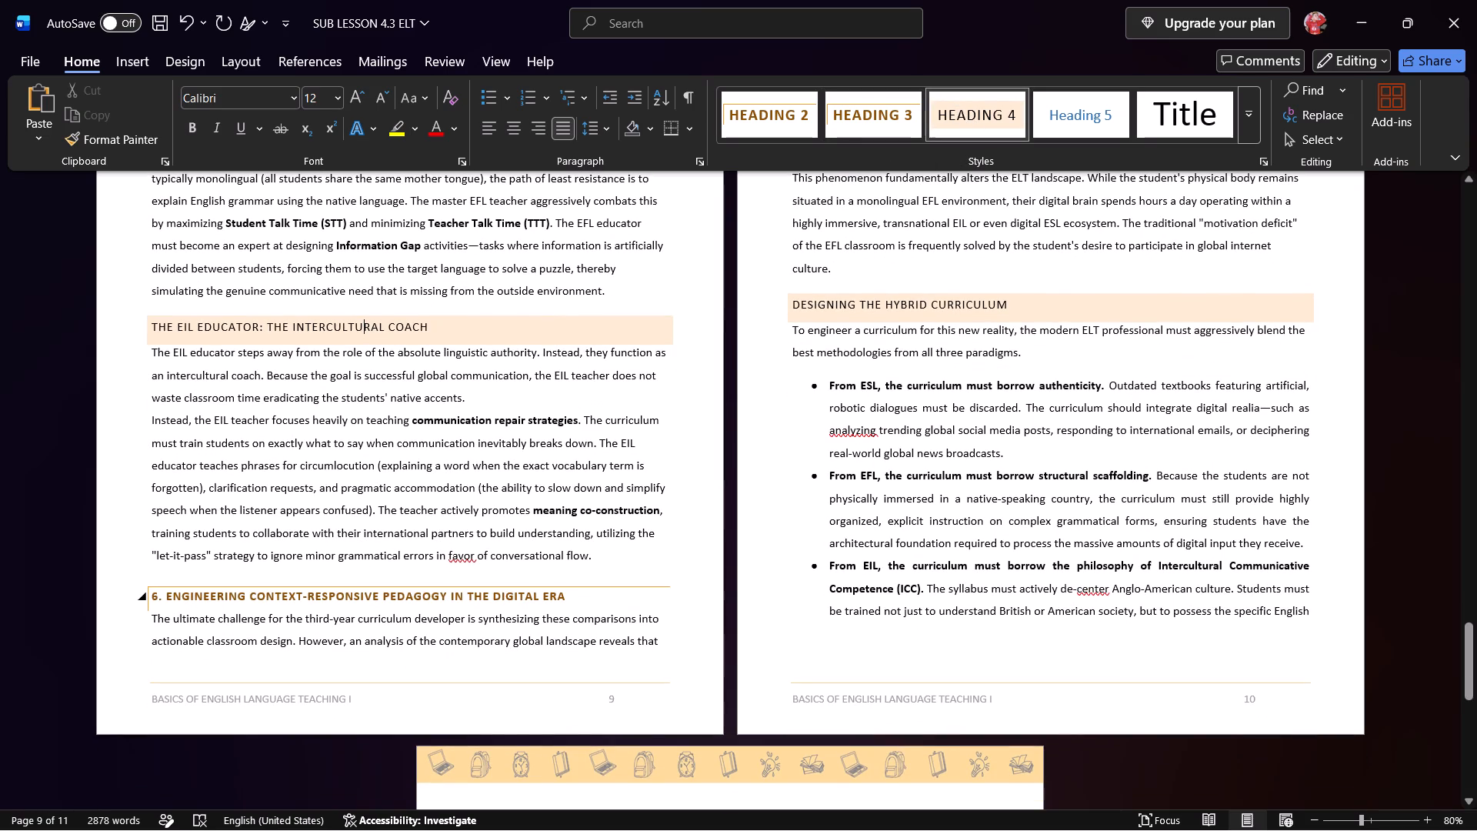
click(167, 597)
key(BackSpace)
key(BackSpace)
key(BackSpace)
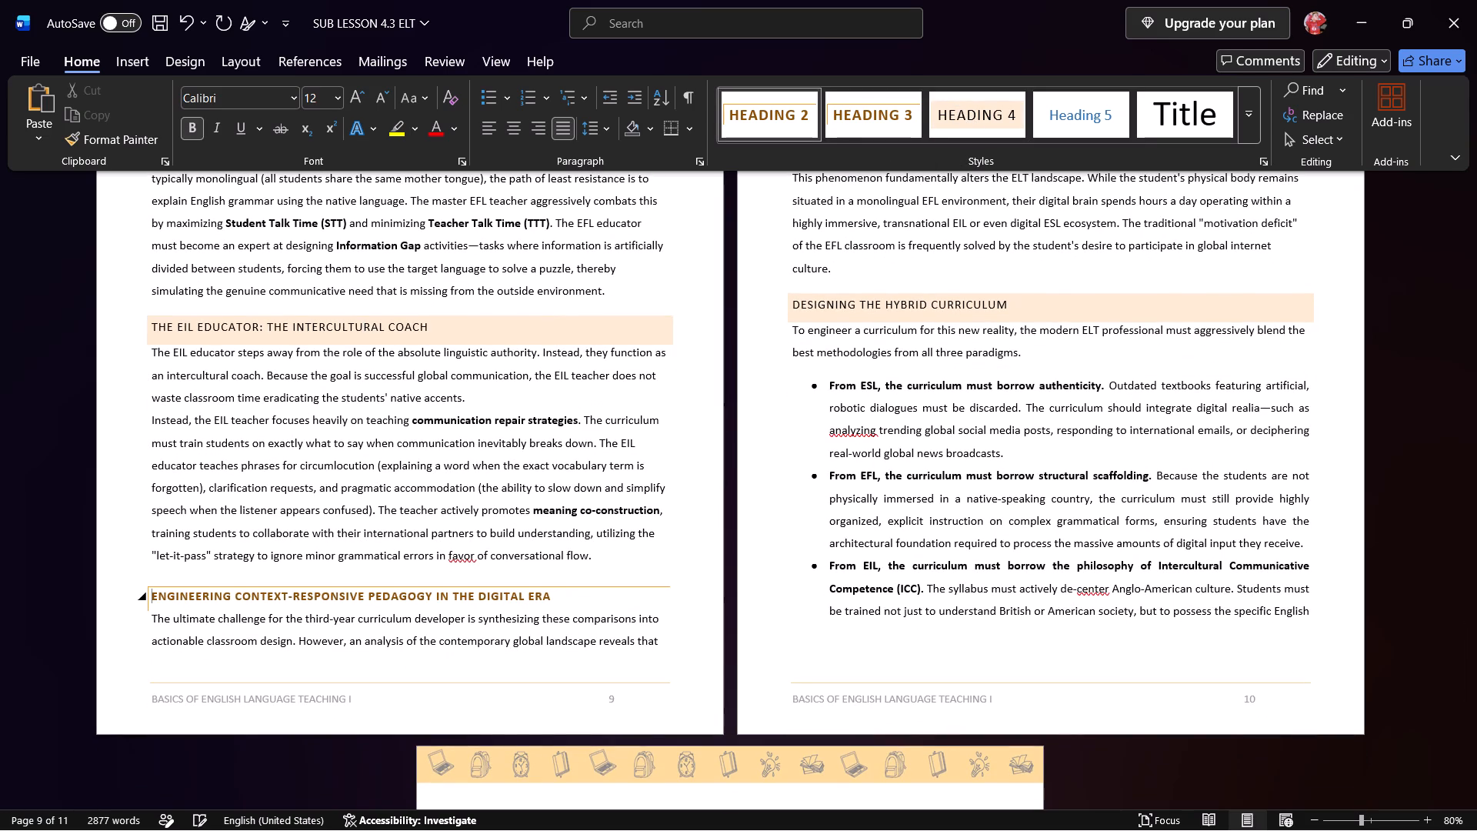
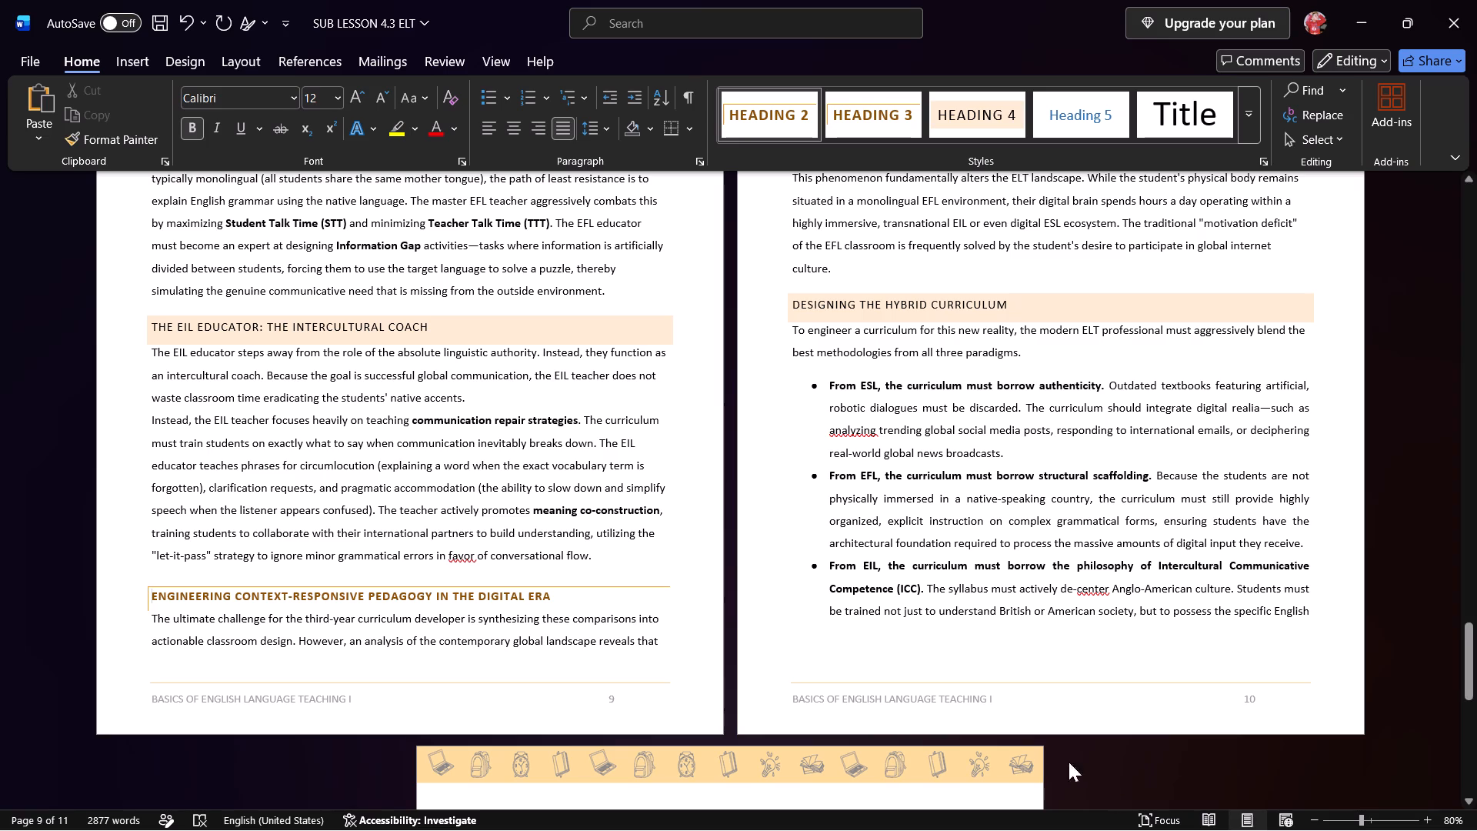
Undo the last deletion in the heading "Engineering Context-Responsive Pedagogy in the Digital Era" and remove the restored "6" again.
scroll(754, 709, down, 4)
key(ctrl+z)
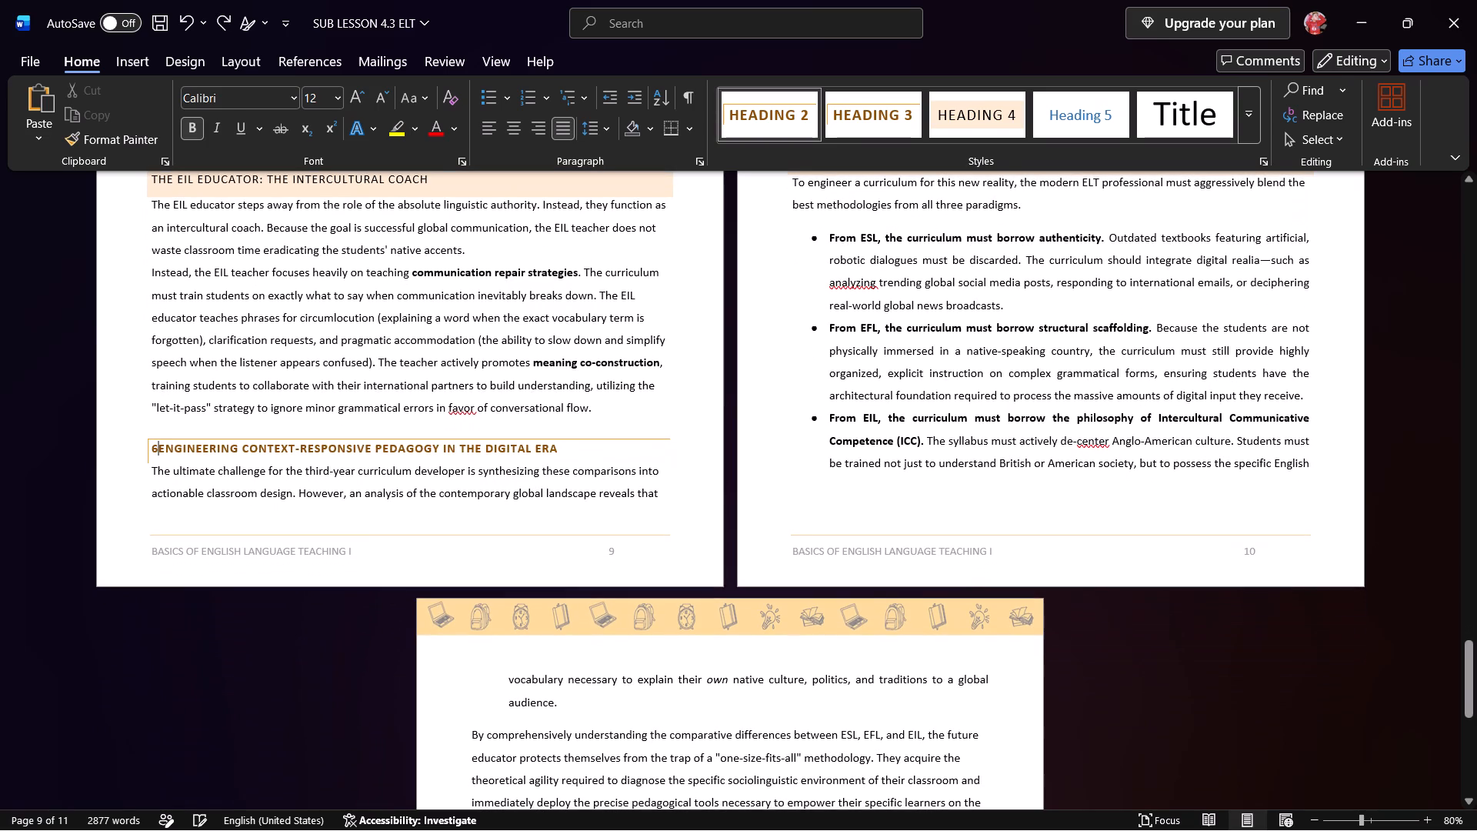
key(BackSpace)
Review the headings and body formatting from the Key Takeaways section back through the educator role sections.
scroll(691, 695, down, 5)
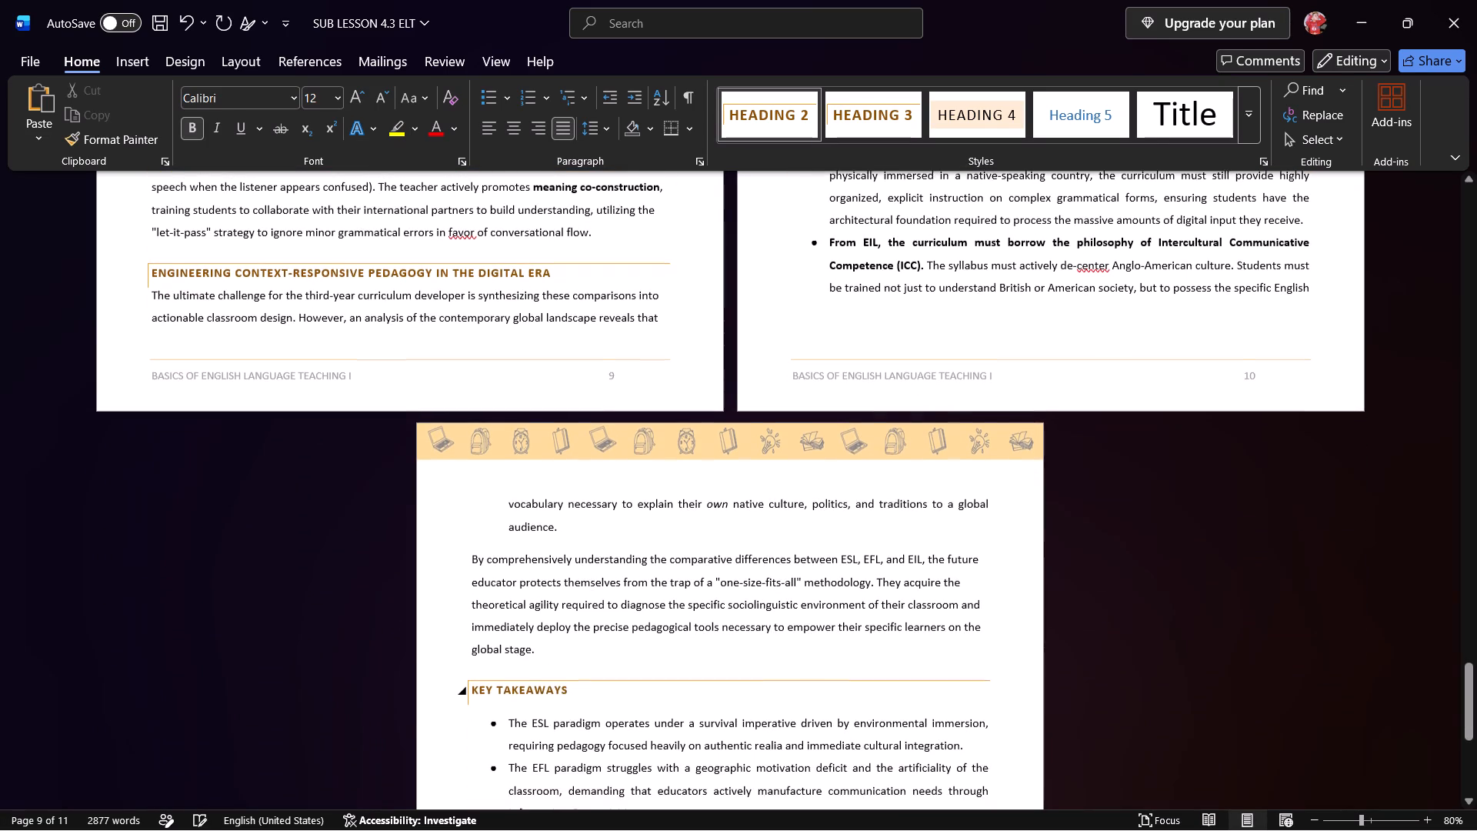
scroll(579, 696, down, 2)
scroll(740, 550, up, 7)
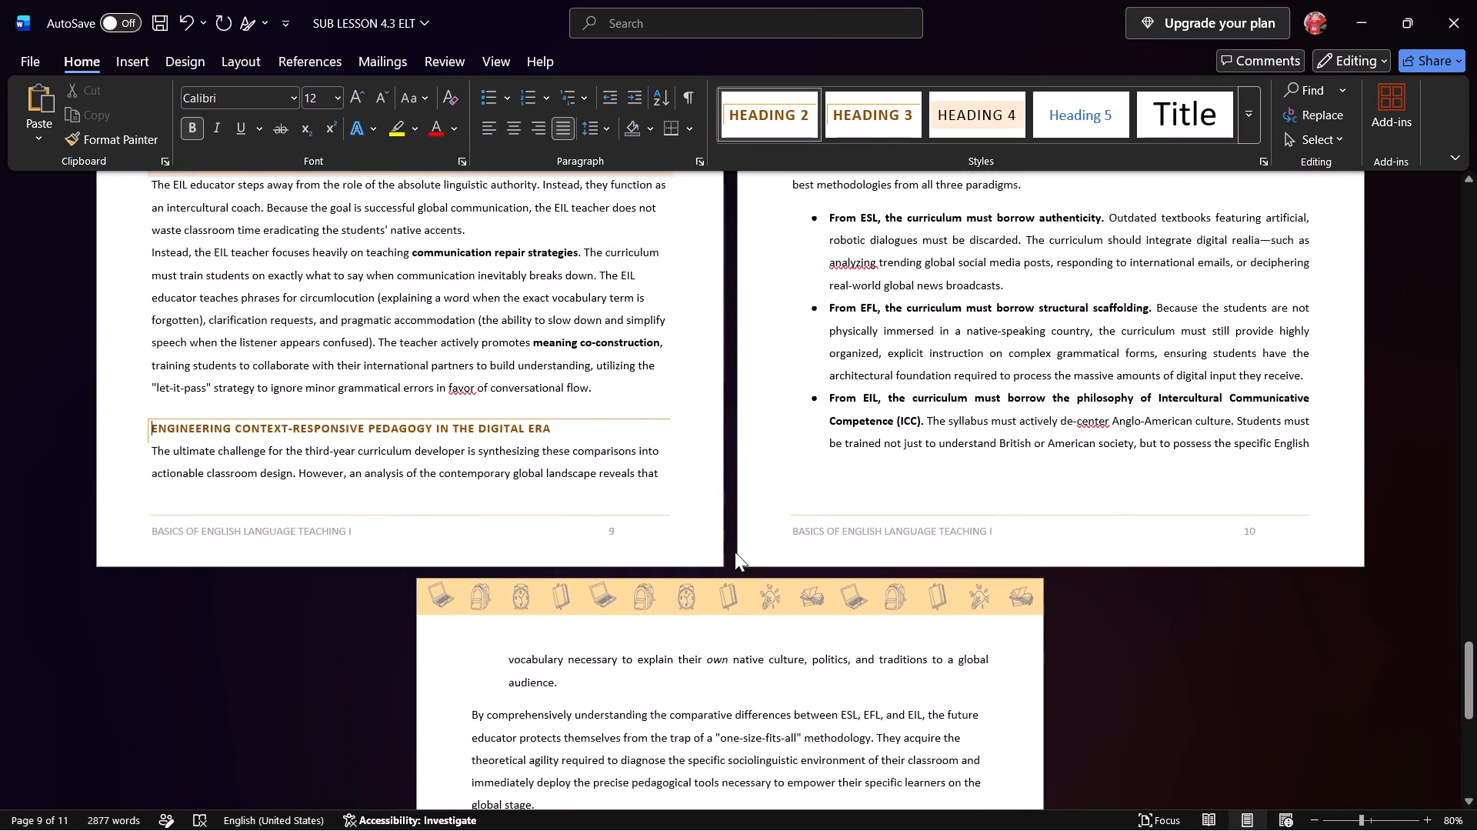
scroll(733, 560, up, 15)
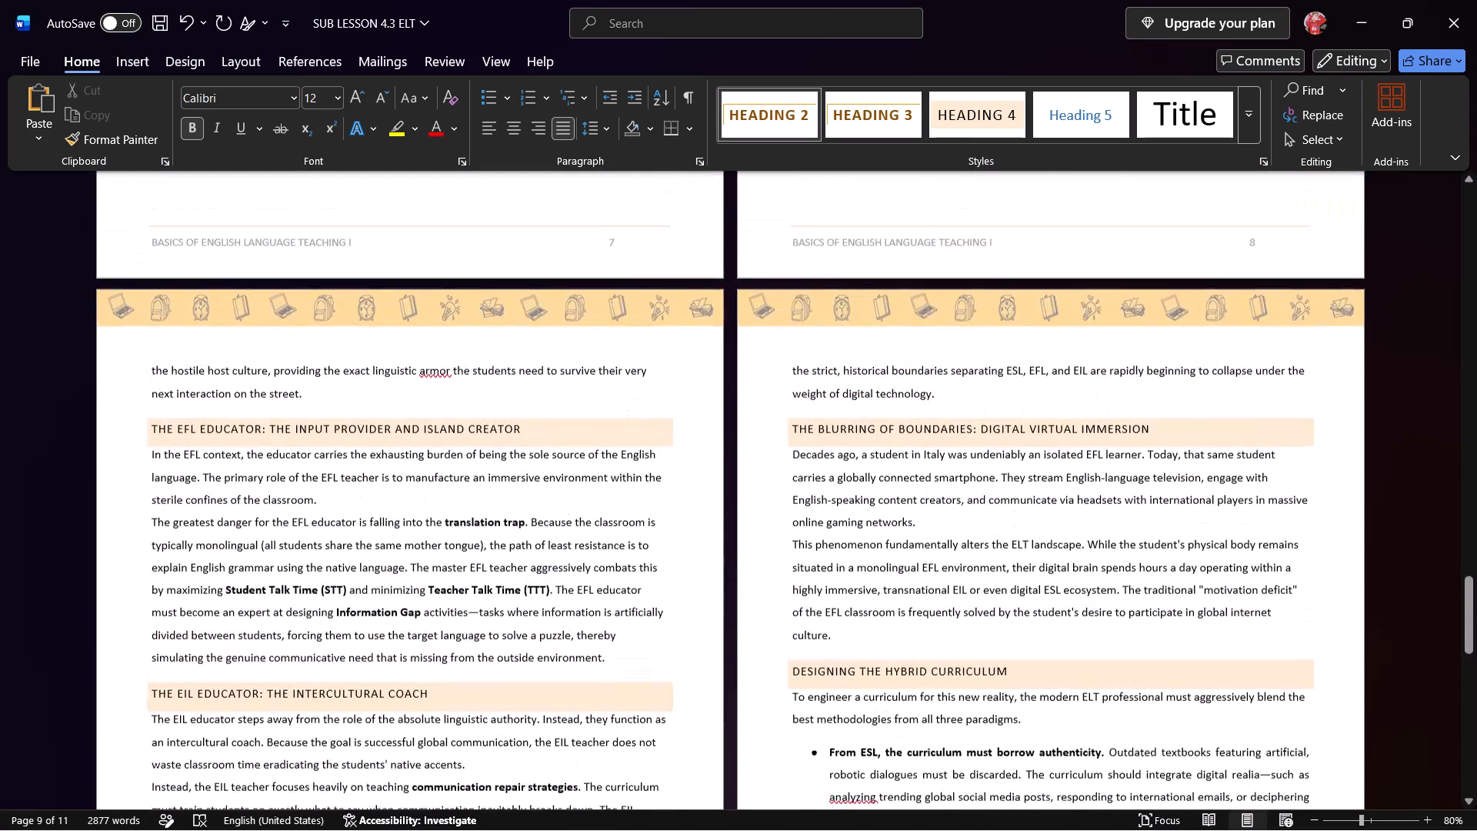
scroll(737, 569, up, 2)
Justify the whole lesson text from the last Key Takeaways bullet up to the title and set its line spacing to 1.5.
scroll(737, 569, down, 11)
scroll(767, 624, down, 10)
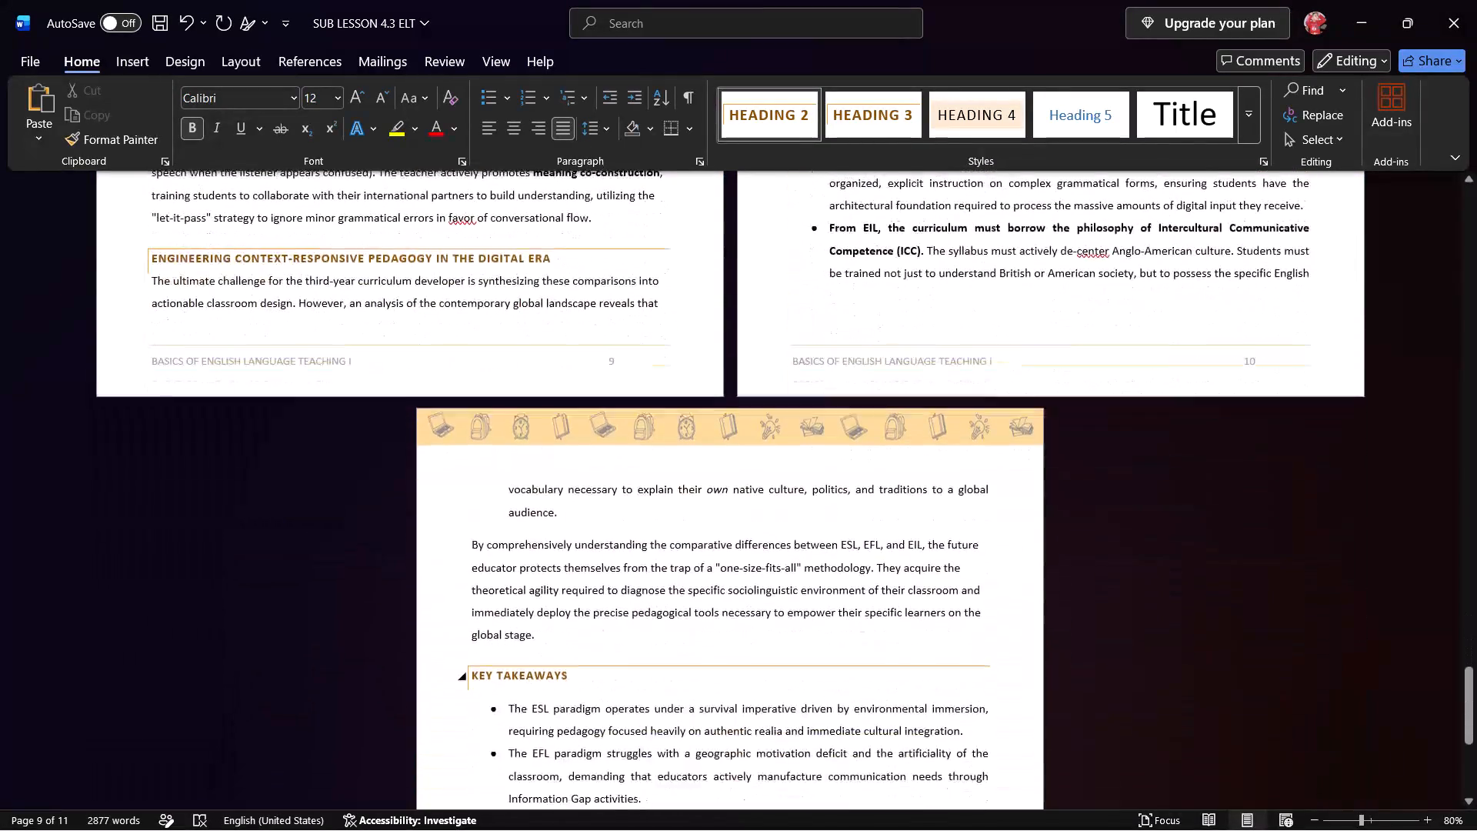
scroll(768, 619, down, 12)
drag(712, 600, 645, 0)
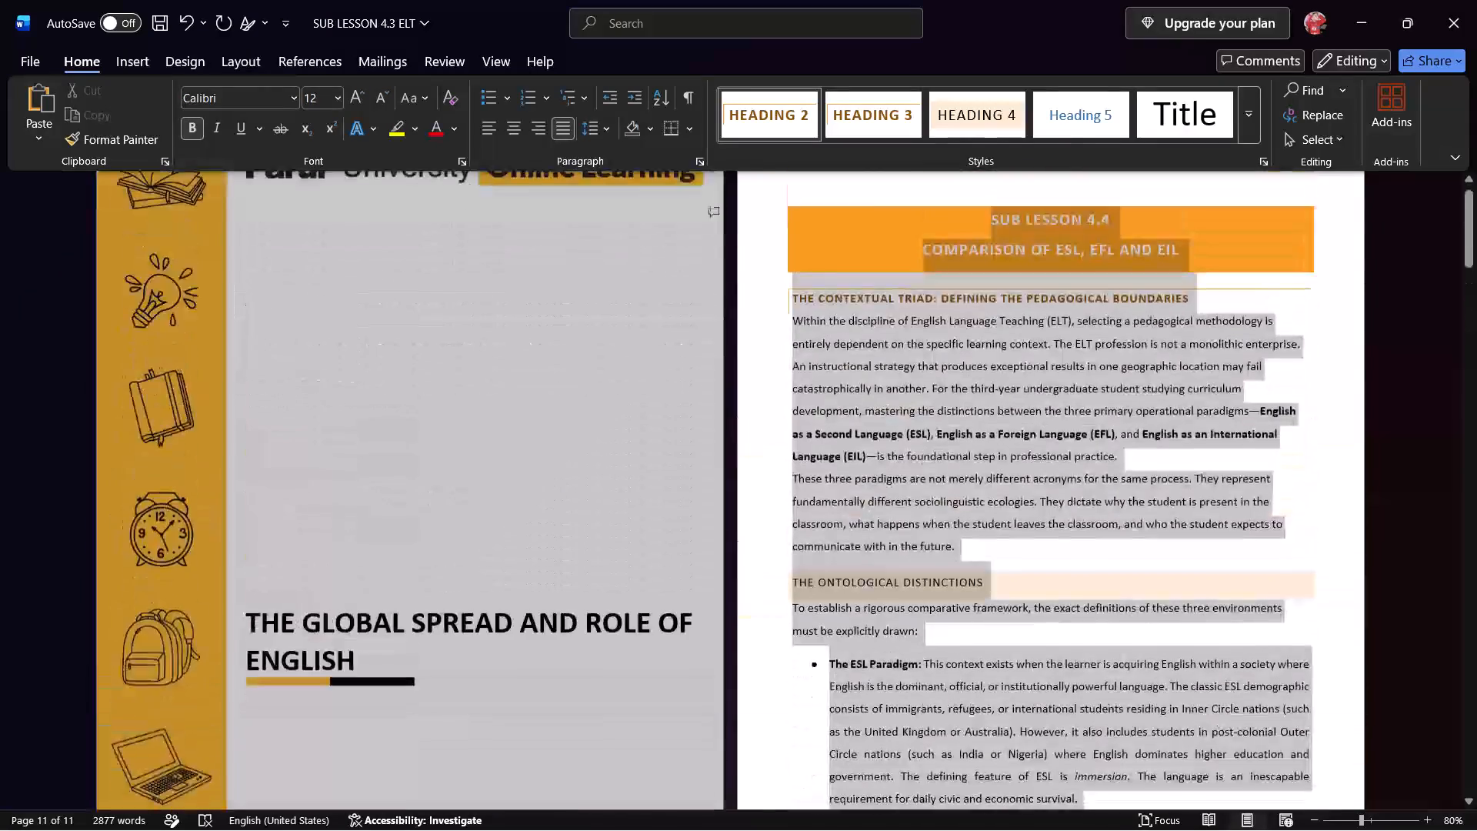
drag(645, 0, 916, 260)
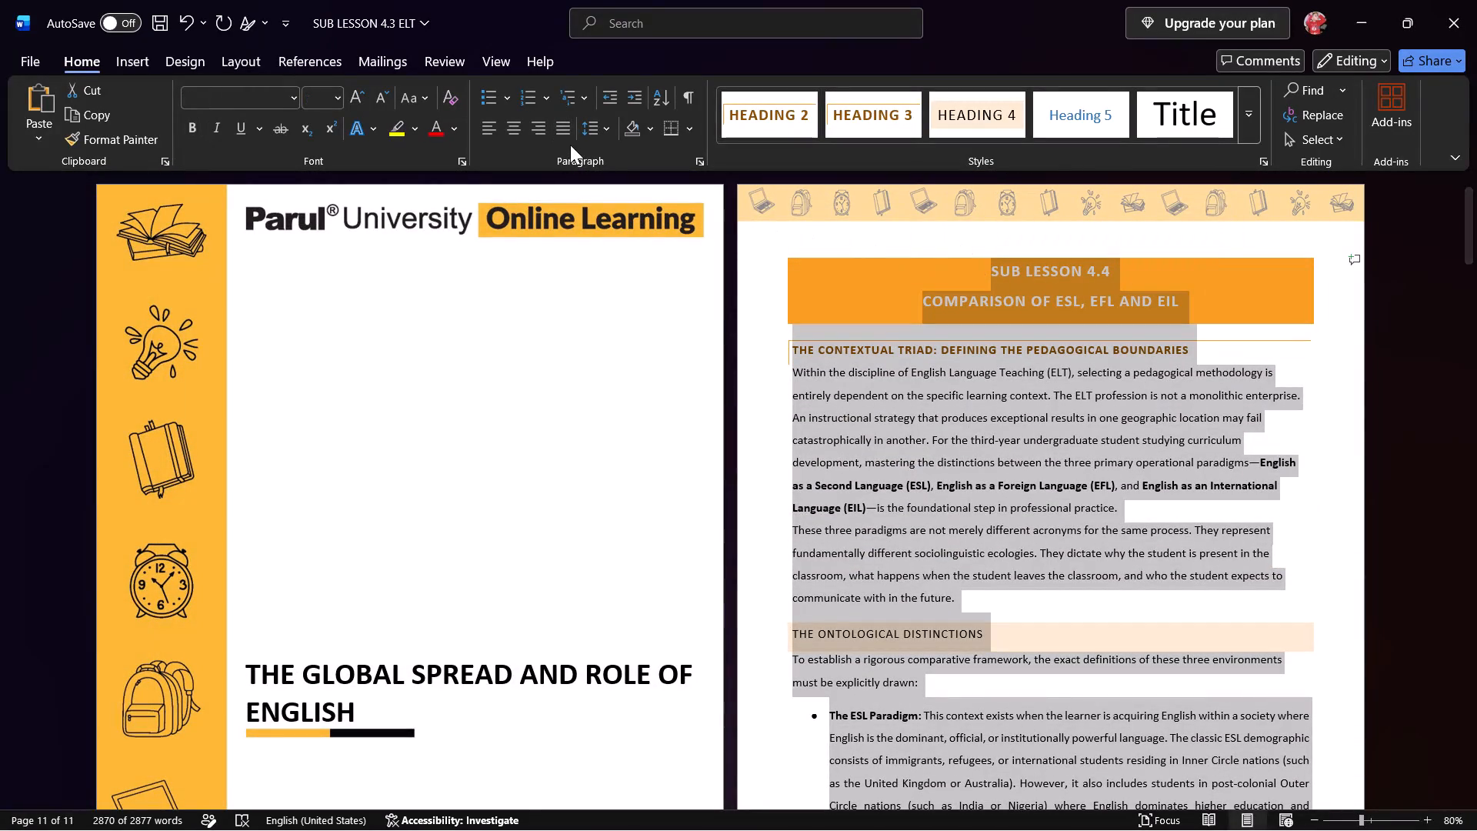
click(568, 131)
click(605, 125)
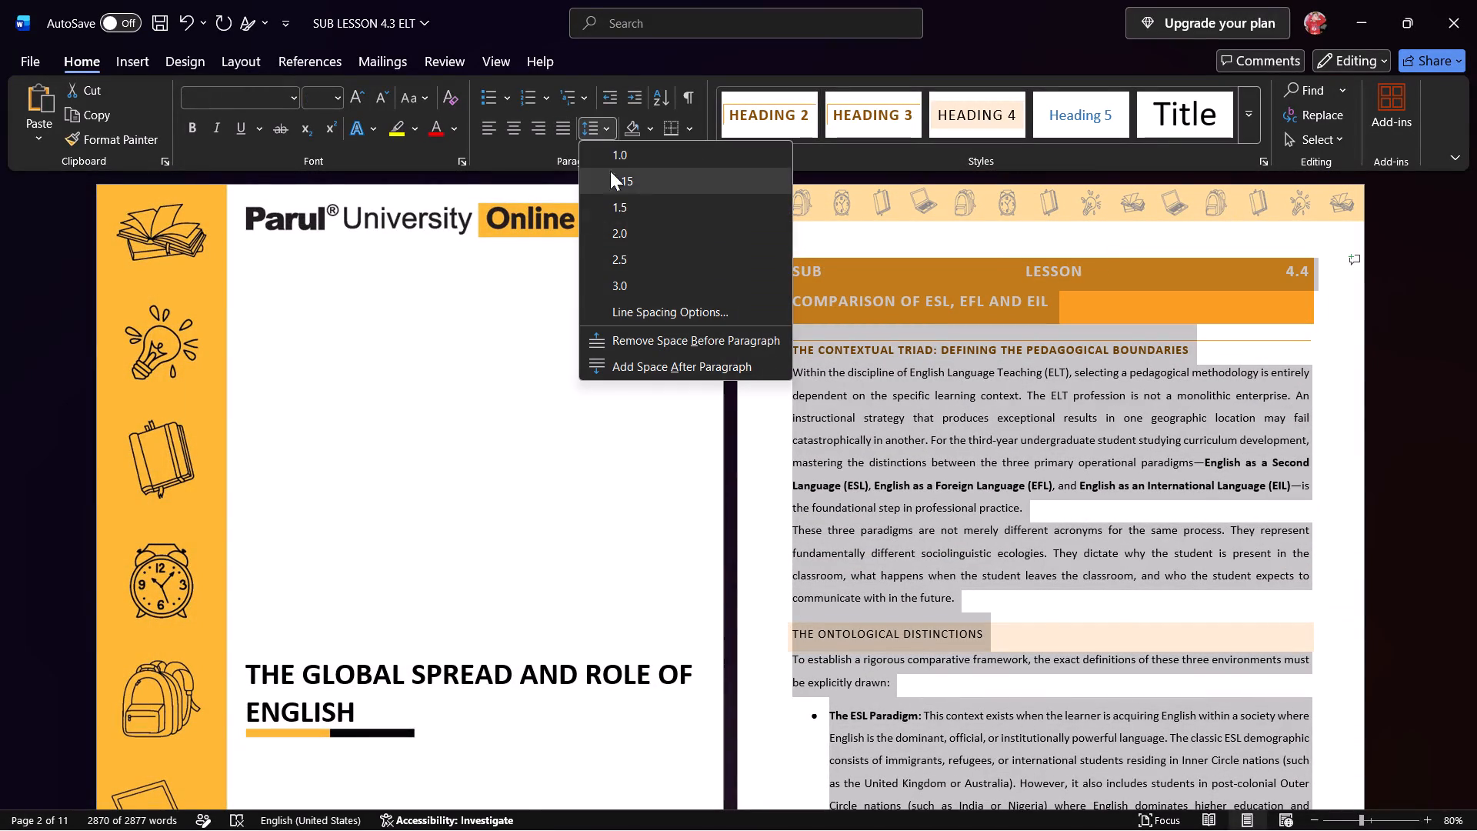
click(634, 204)
Centre the two title lines "SUB LESSON 4.4" and "COMPARISON OF ESL, EFL AND EIL".
click(1055, 302)
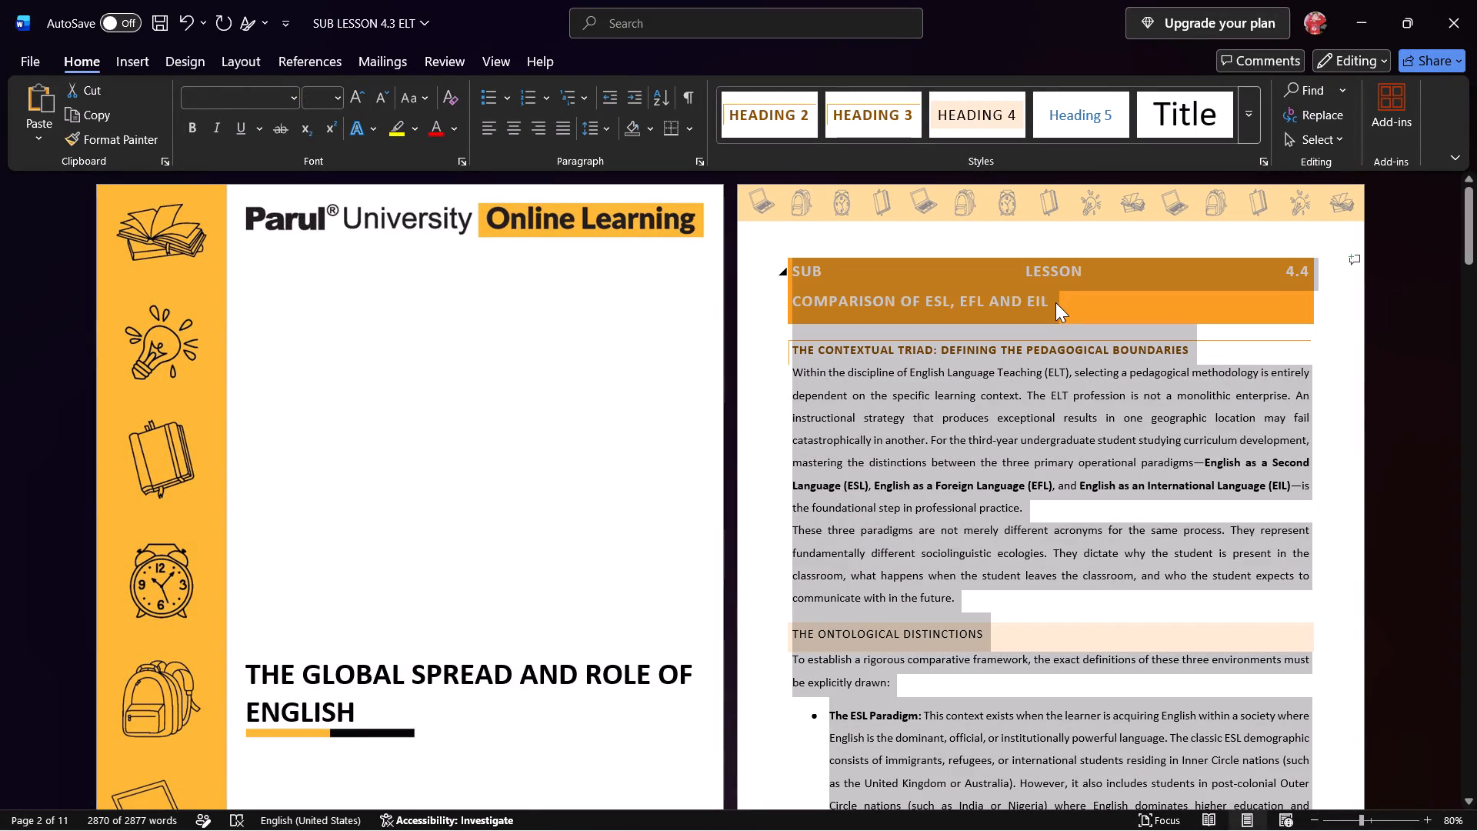
drag(1068, 302, 808, 269)
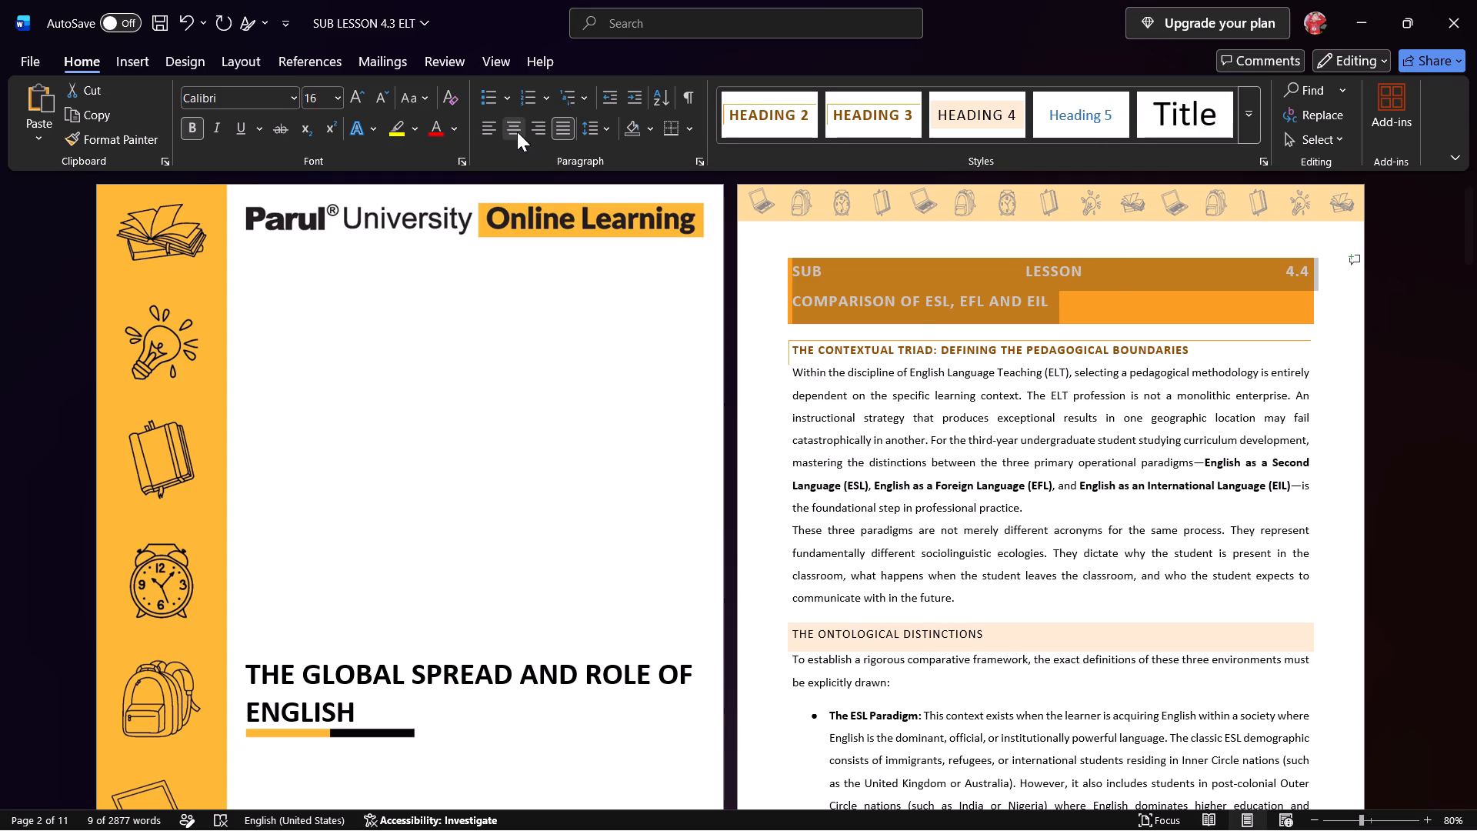
click(517, 132)
Decrease the indent of the ESL, EFL and EIL Paradigm bullets under "The Ontological Distinctions" by one level.
scroll(1015, 395, down, 12)
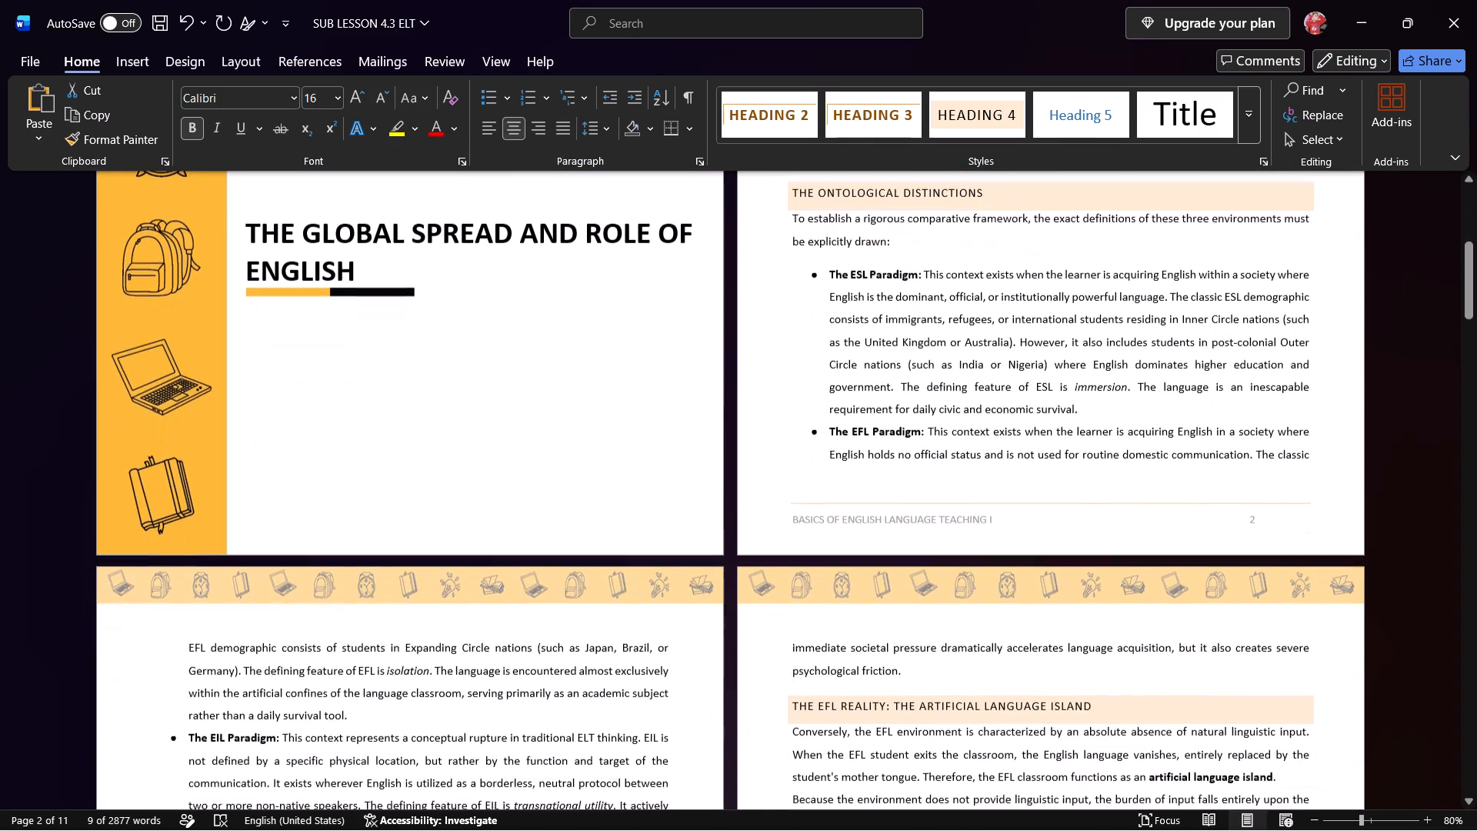
scroll(1004, 399, down, 4)
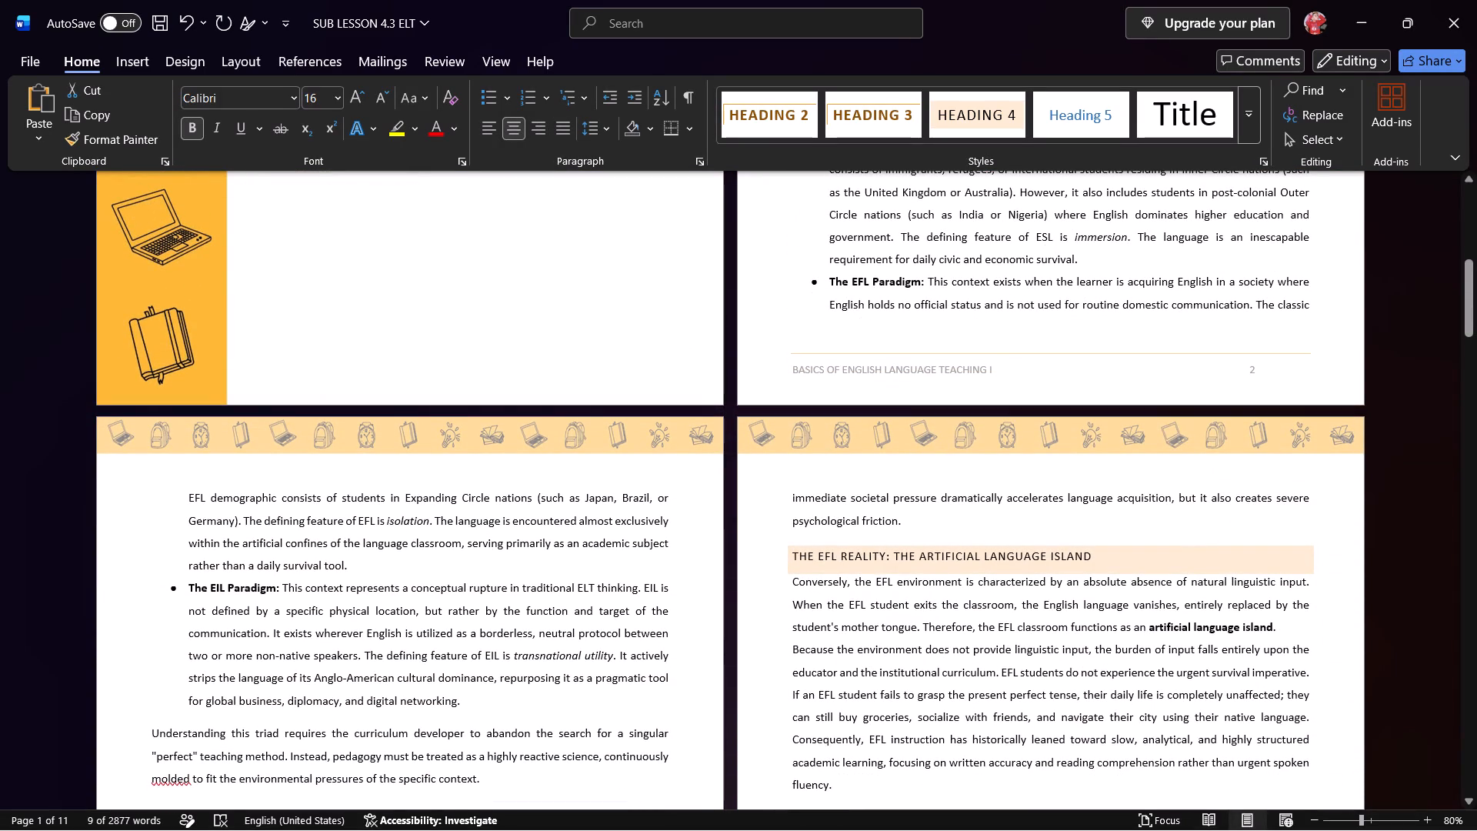
drag(479, 703, 796, 302)
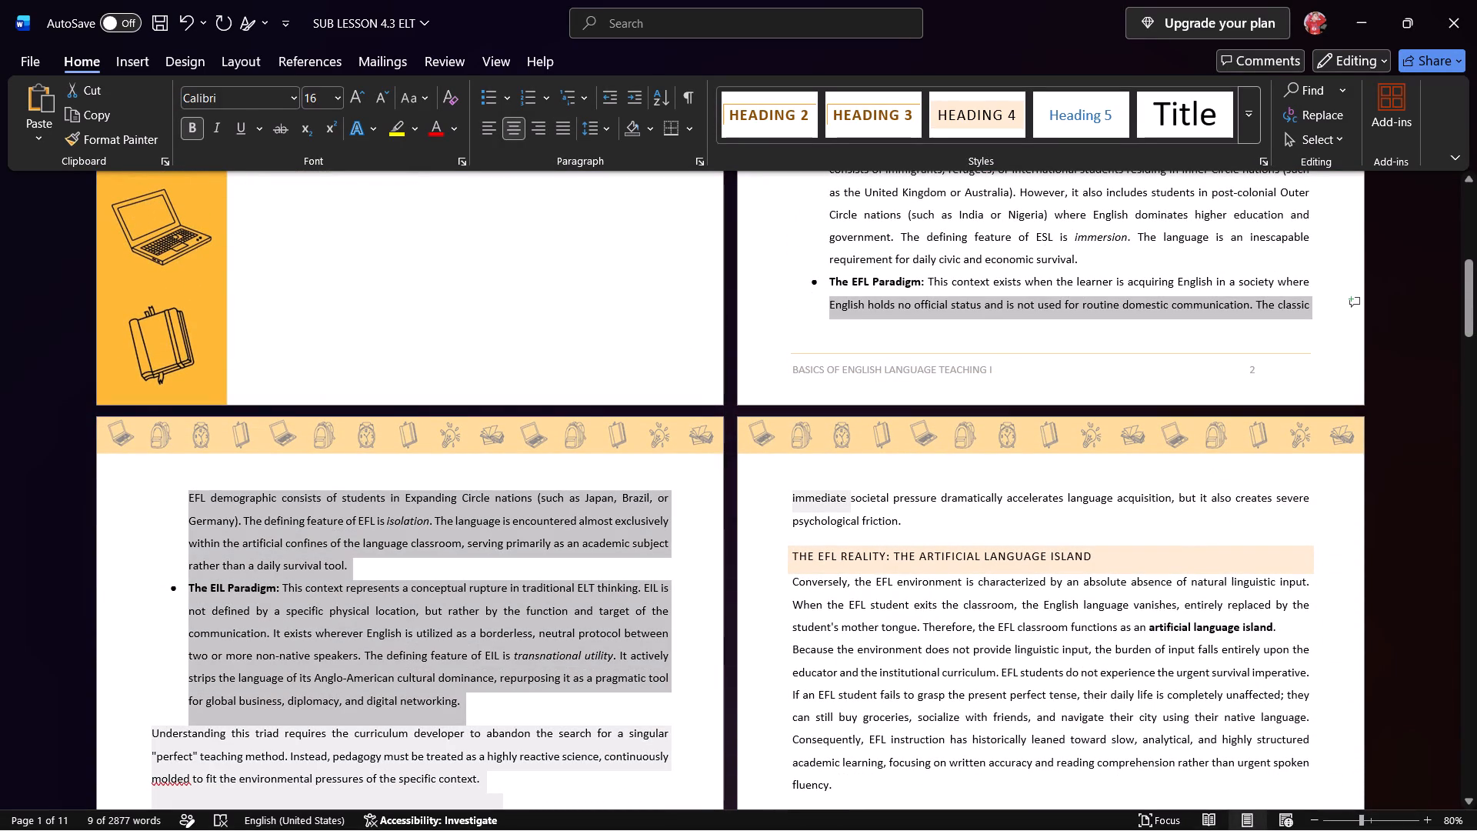
drag(796, 302, 815, 359)
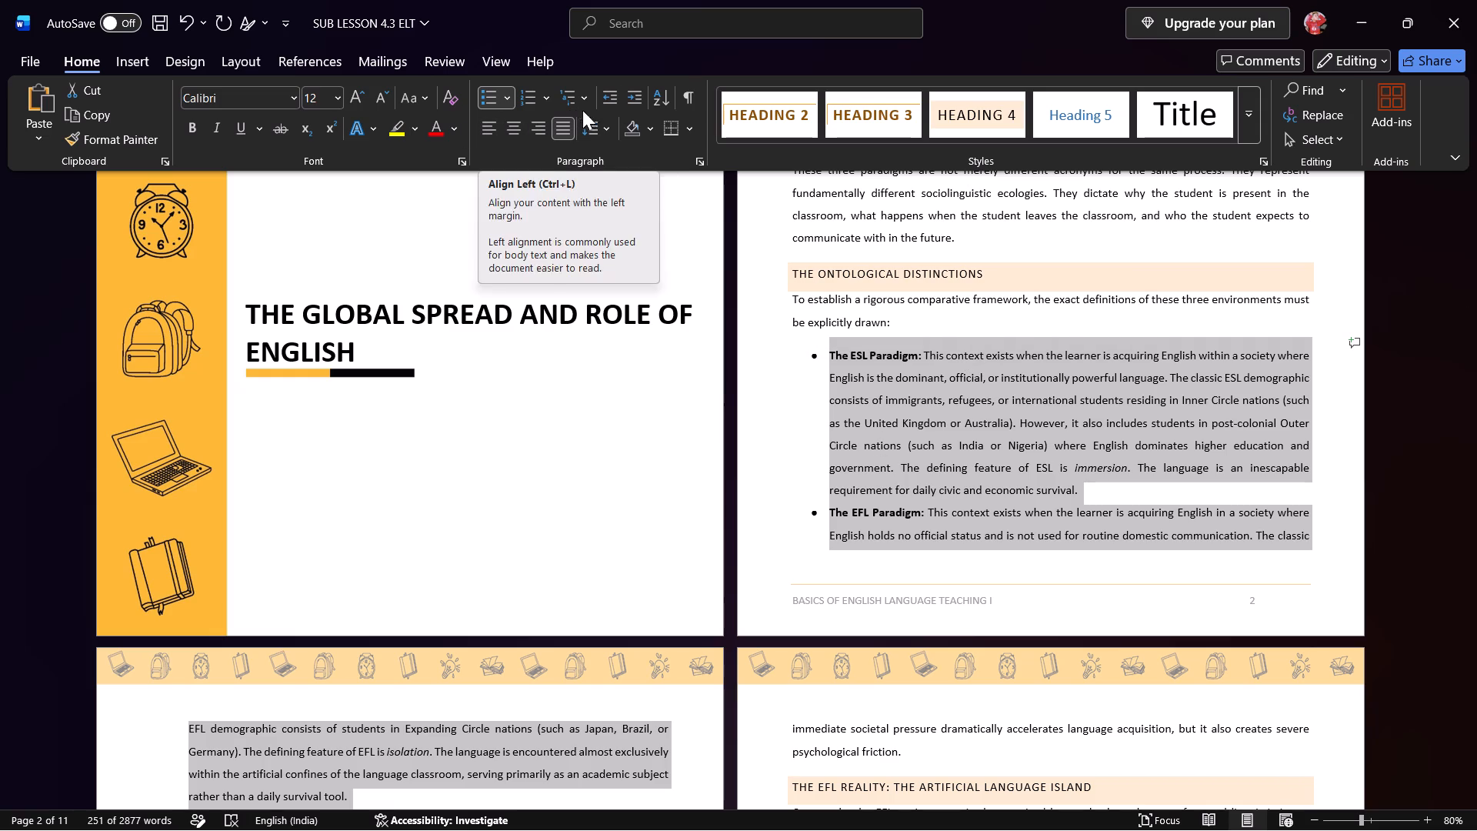
click(602, 97)
Widen the Pedagogical Feature comparison table to the page's text margin by extending its EIL (International Language) column.
scroll(821, 375, down, 5)
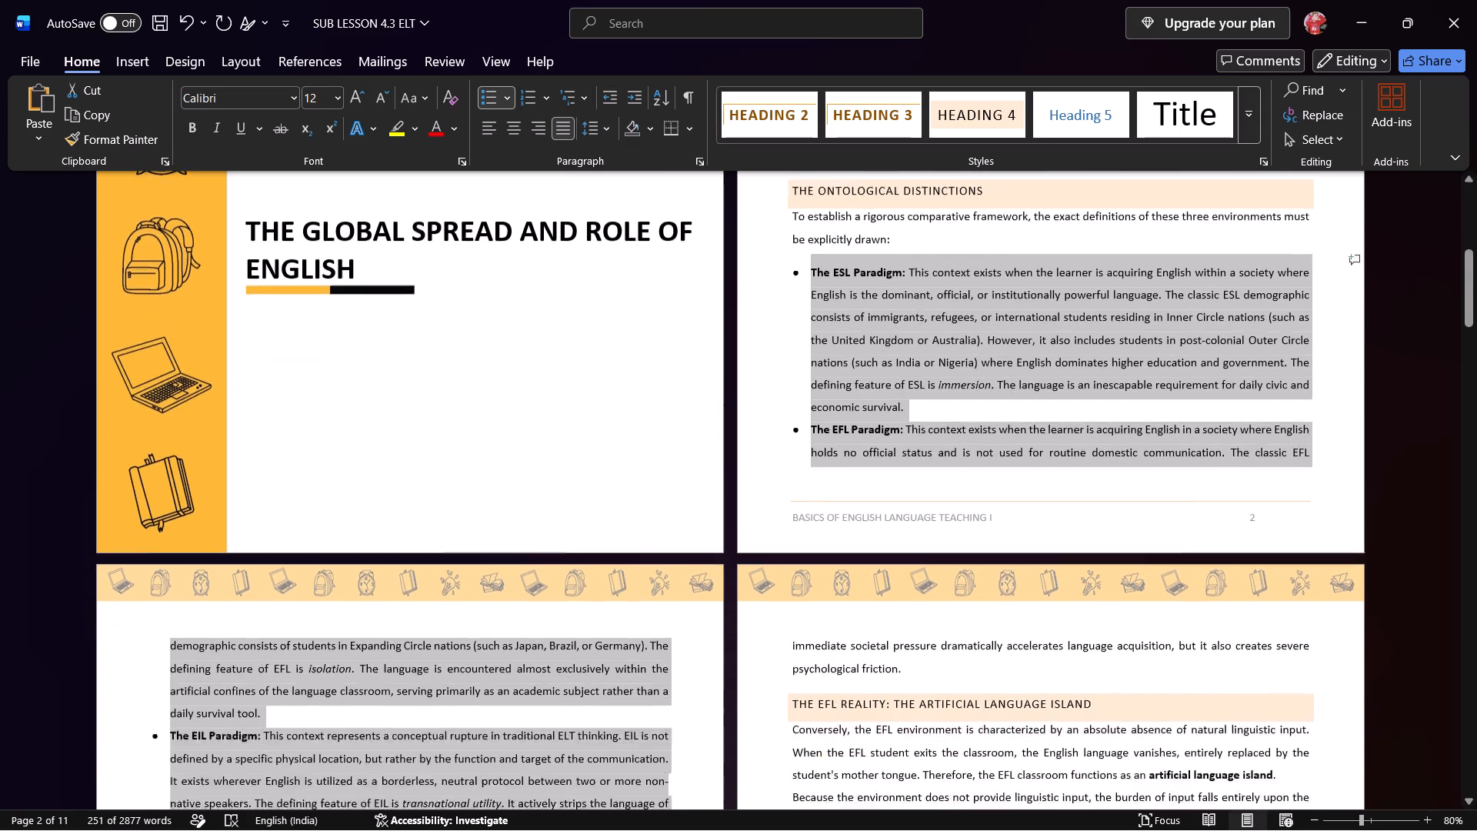
scroll(824, 366, down, 18)
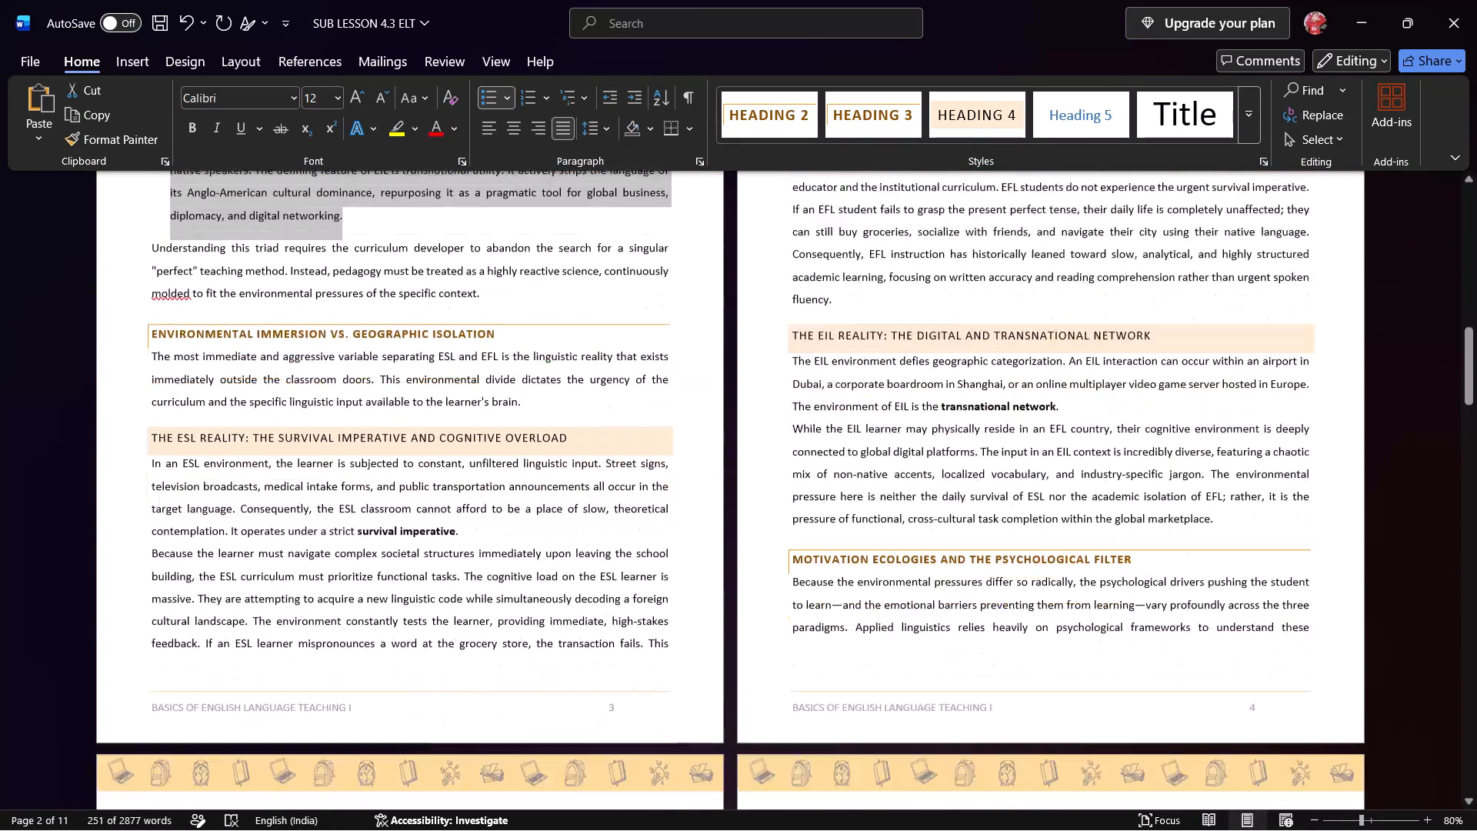
scroll(805, 364, down, 12)
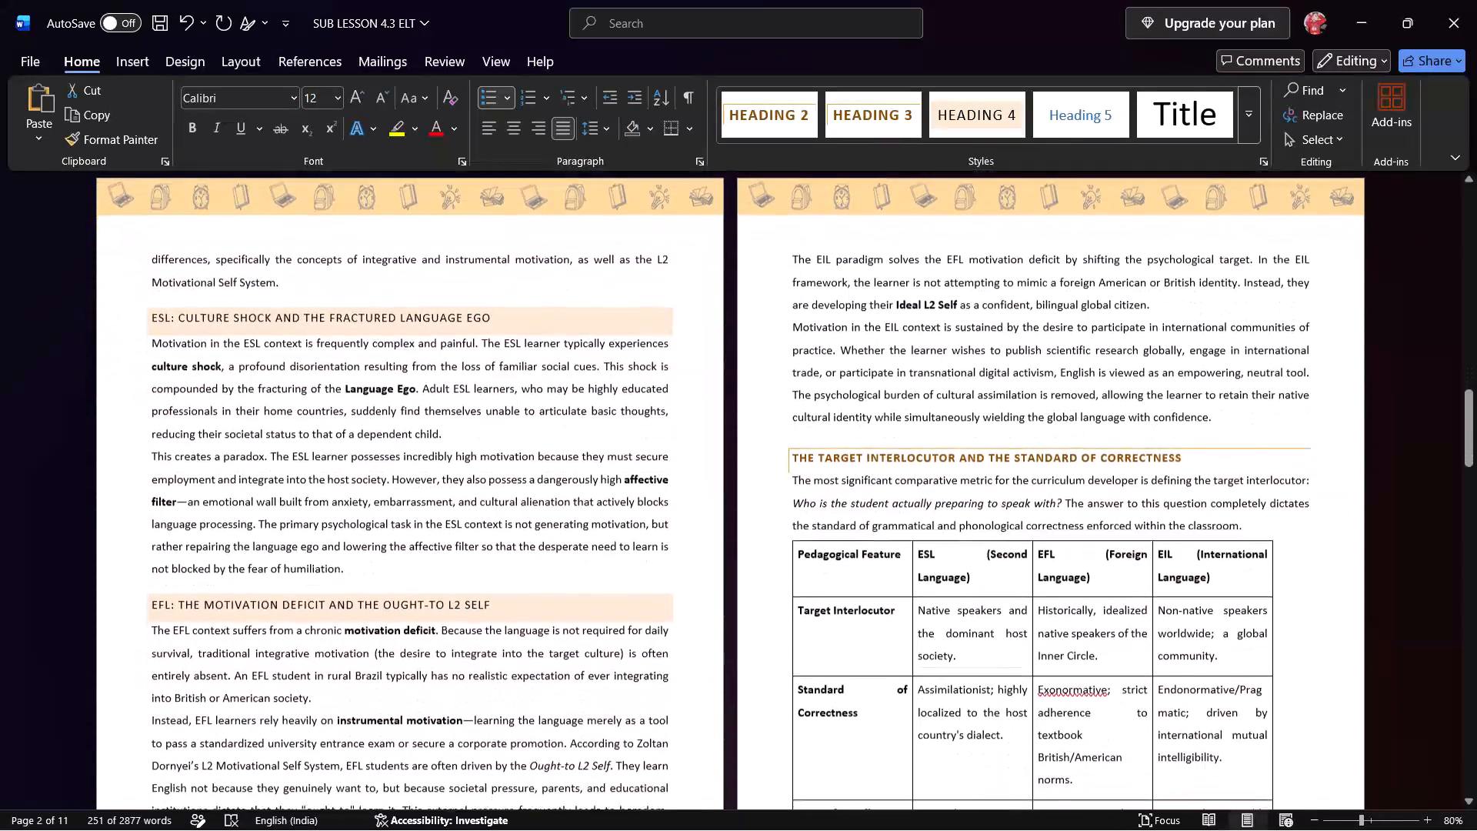
scroll(839, 390, down, 9)
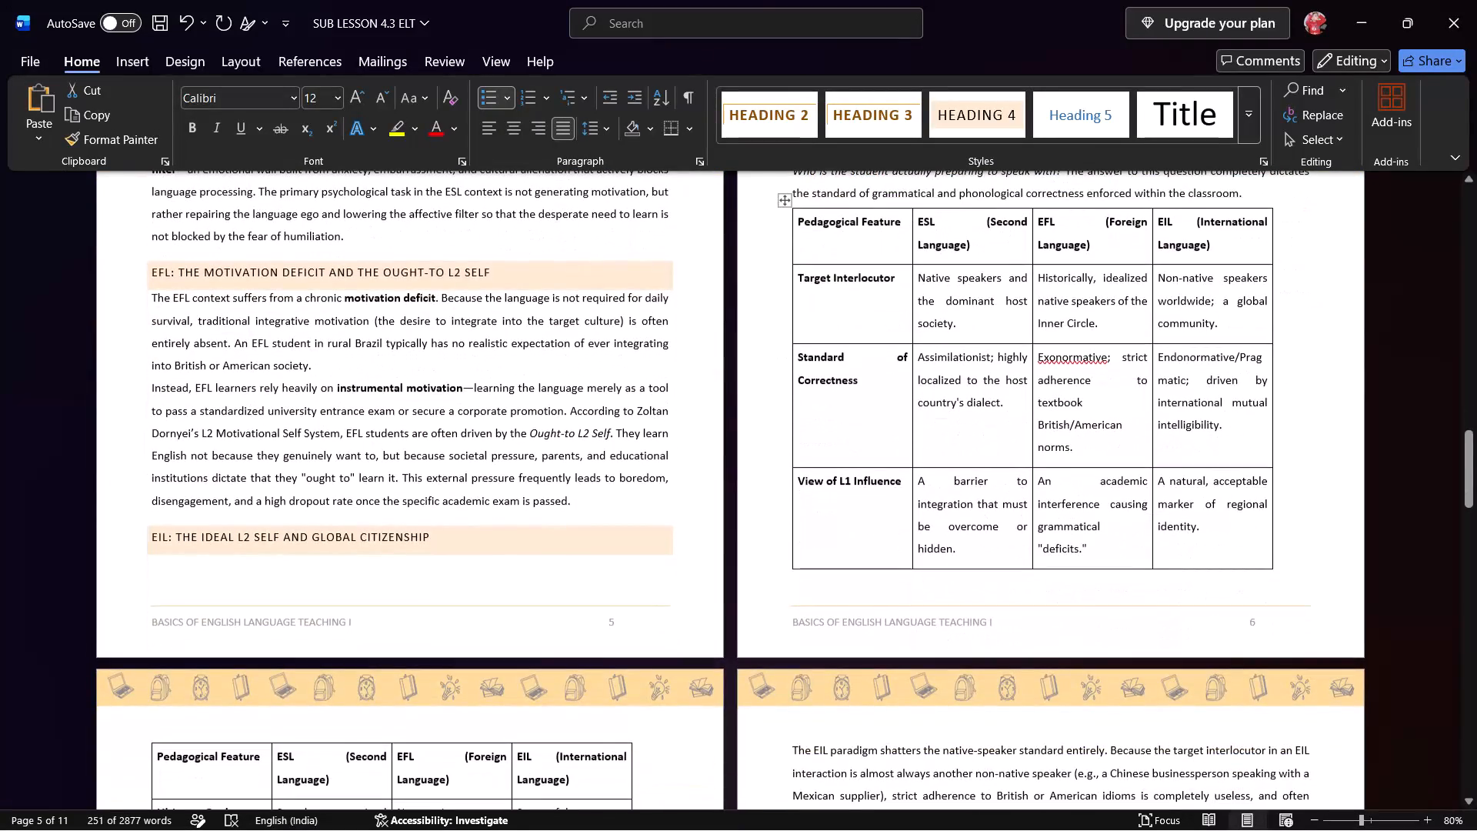
scroll(1232, 389, up, 3)
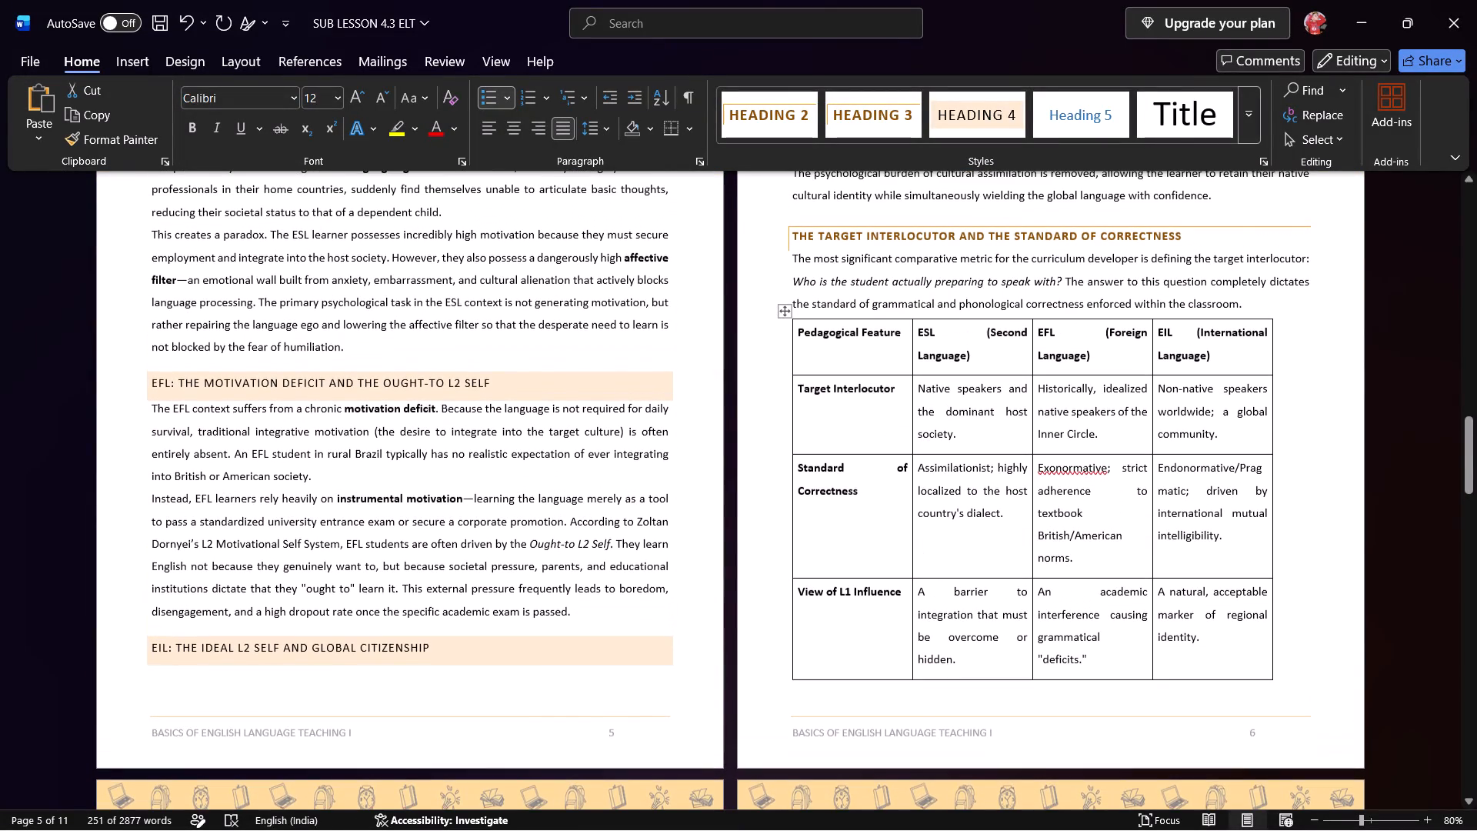
drag(1272, 360, 1310, 365)
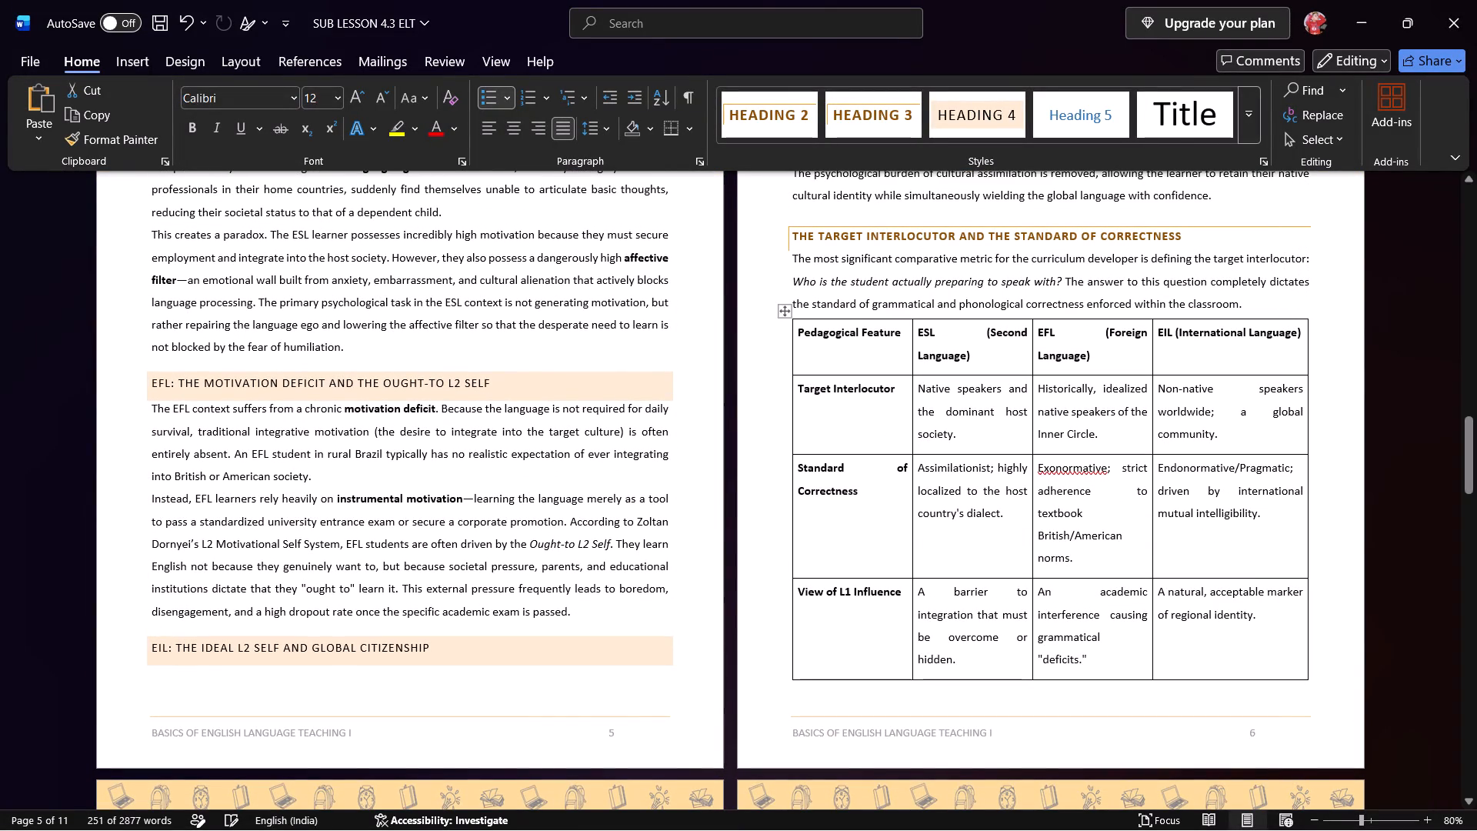
Widen the table's EFL column into the EIL column so that the header "EFL (Foreign Language)" fits on one line.
drag(1152, 359, 1171, 361)
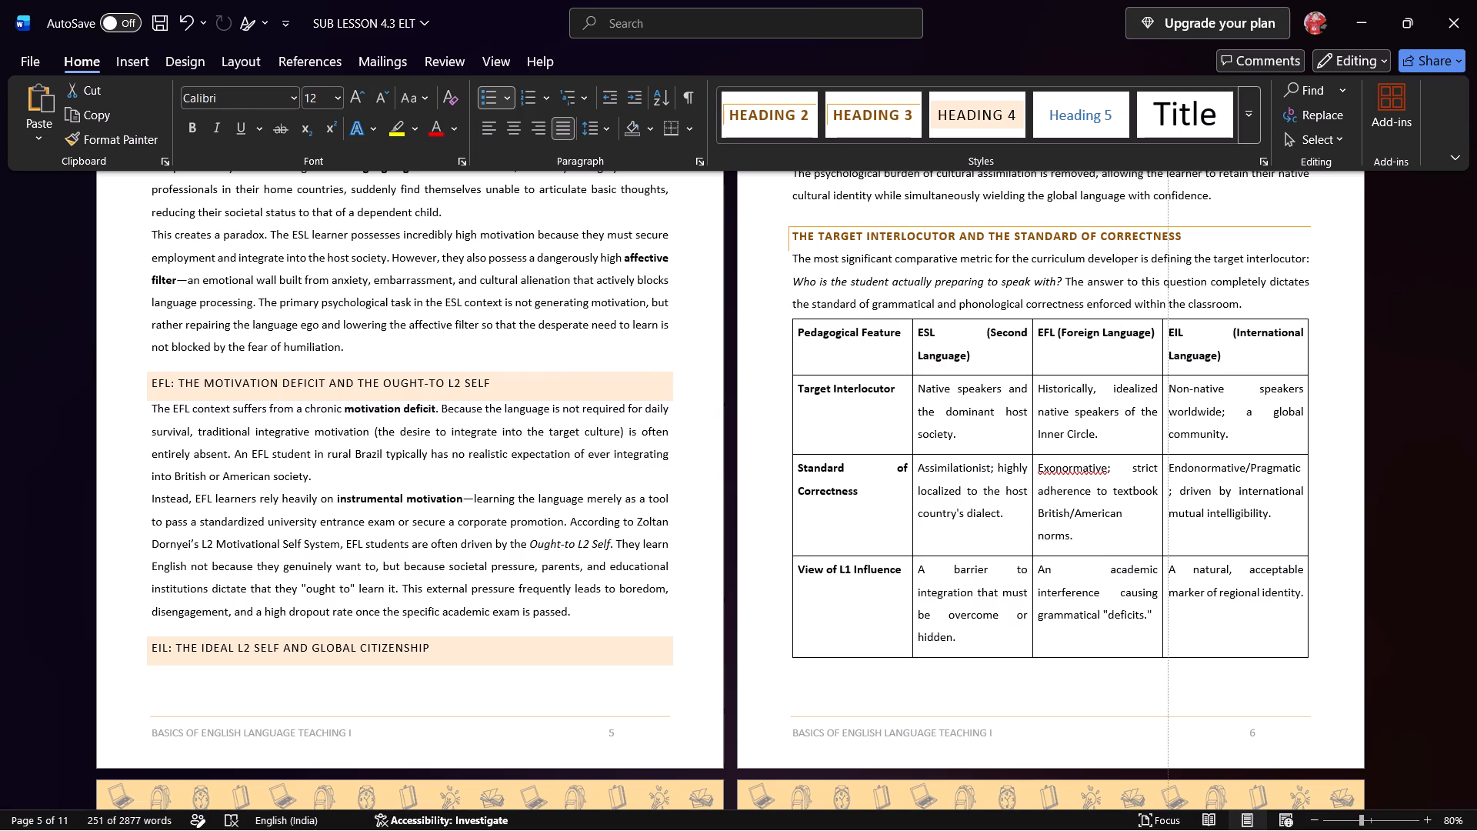
drag(1171, 361, 1169, 365)
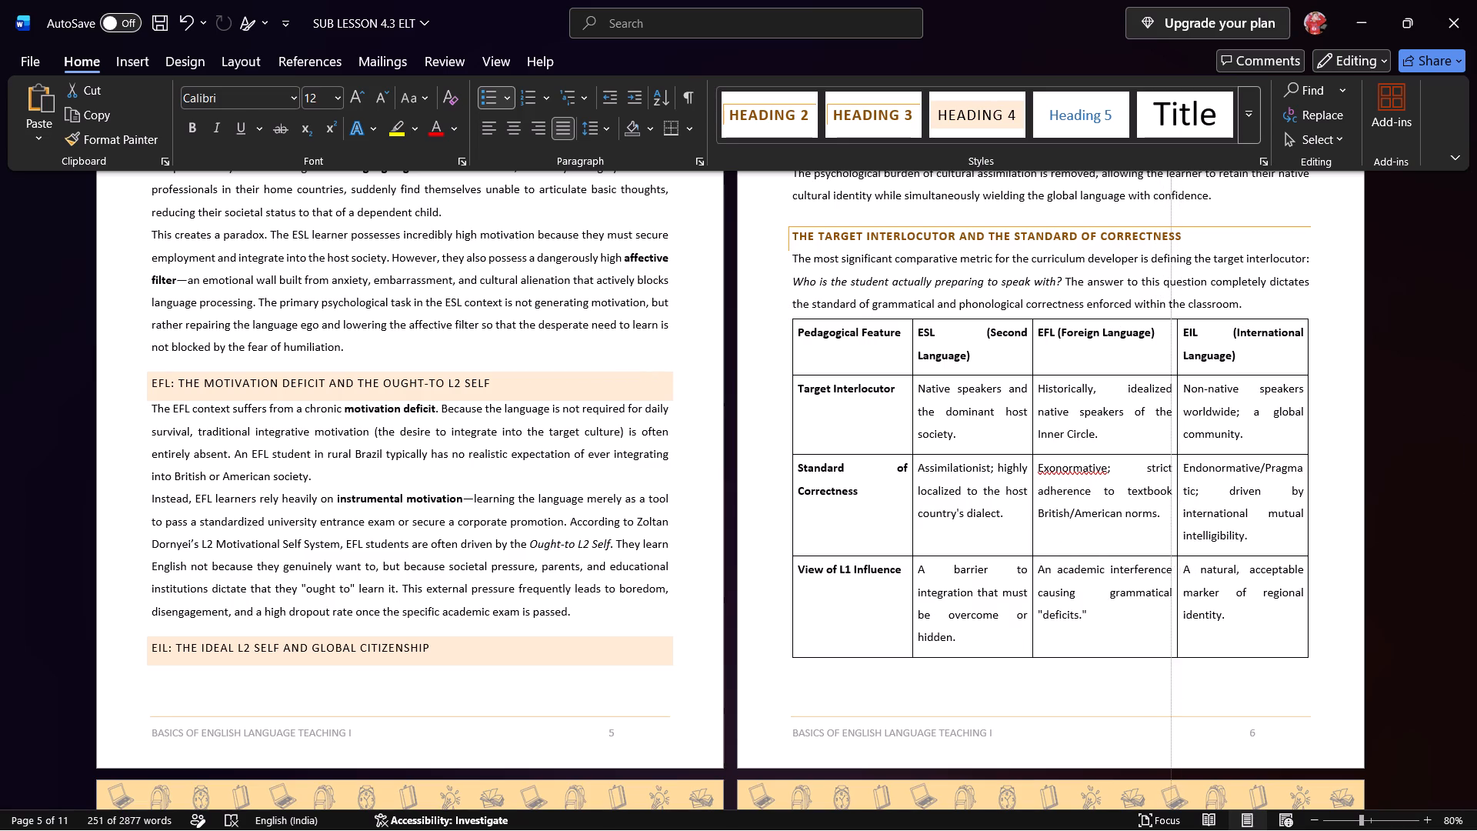
drag(1169, 365, 1181, 368)
drag(1181, 368, 1169, 369)
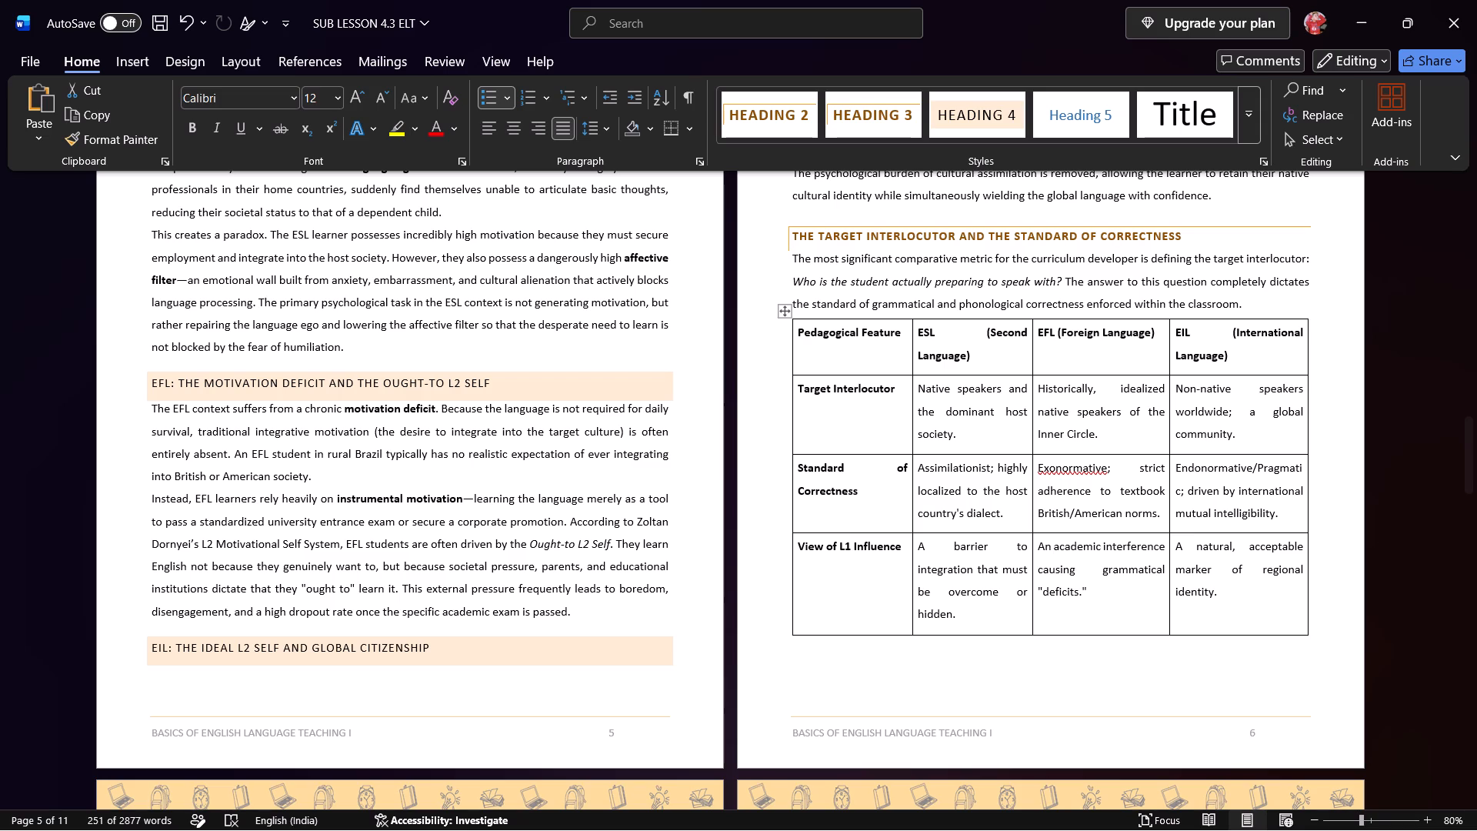
Review the table continuation, section headings and bullets through to the Key Takeaways at the end of the document.
scroll(865, 451, down, 8)
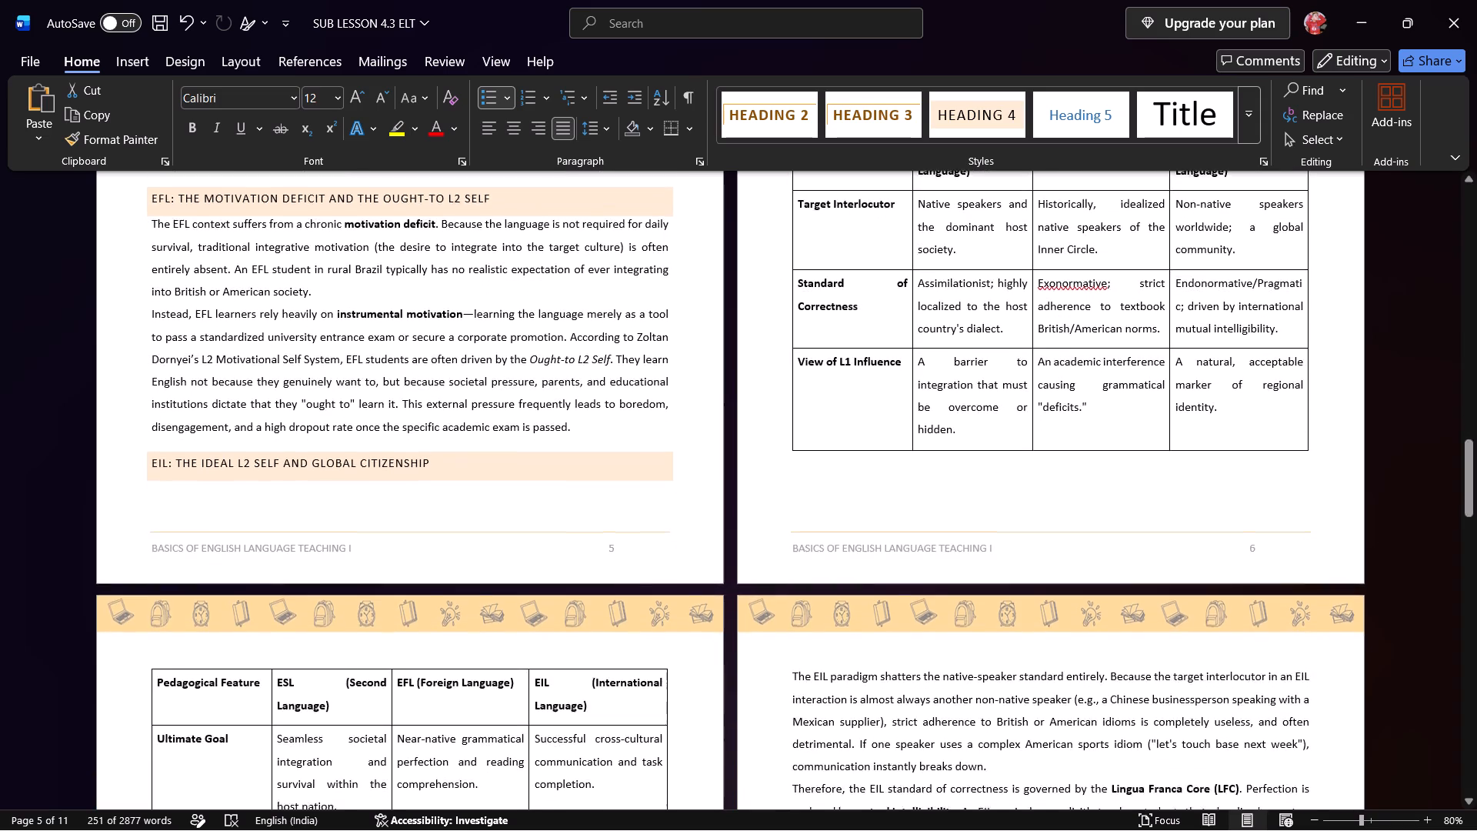
scroll(819, 435, down, 2)
scroll(618, 518, down, 3)
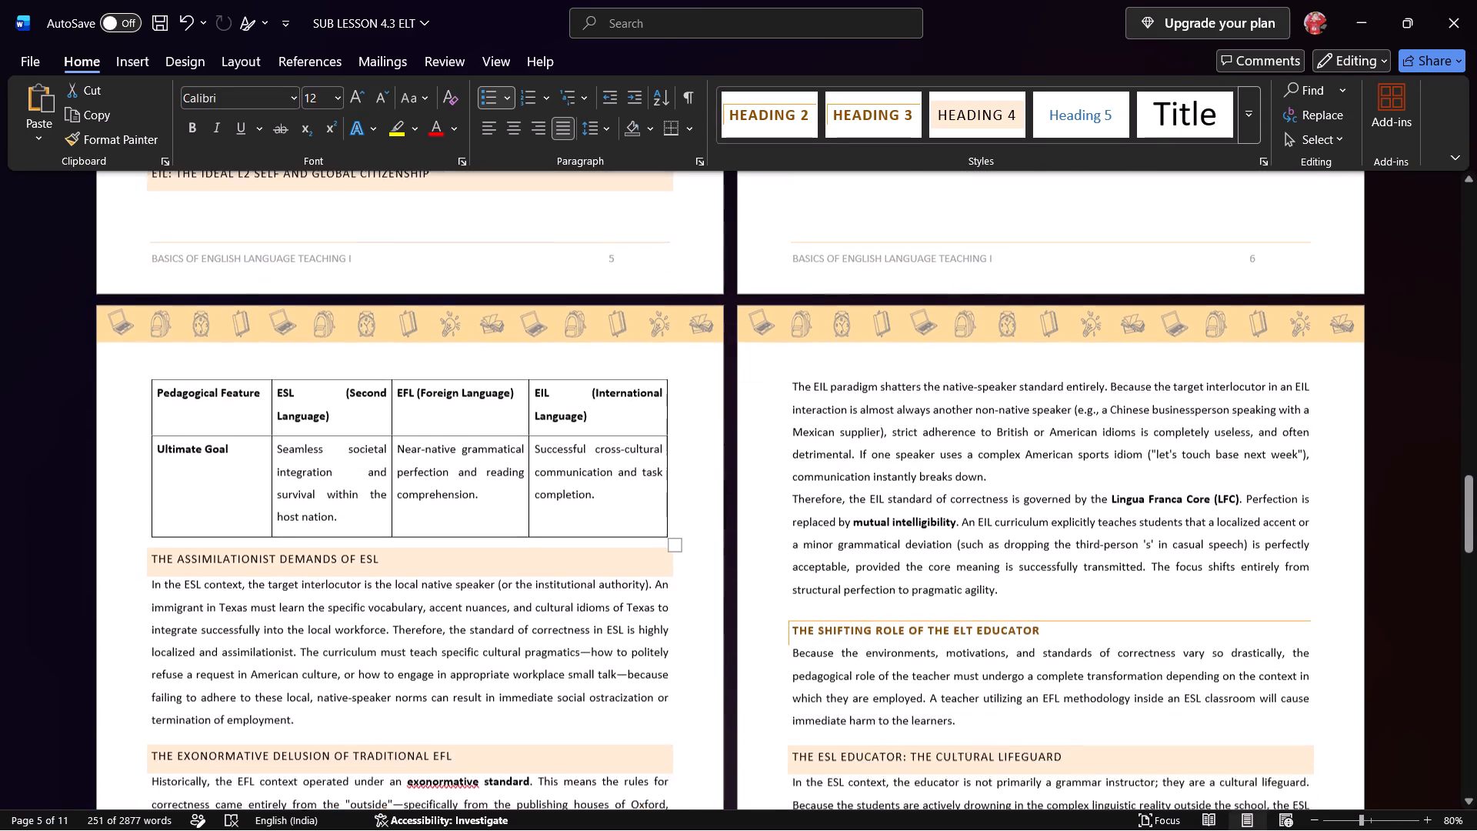
scroll(612, 519, down, 8)
scroll(674, 495, down, 17)
scroll(660, 499, down, 12)
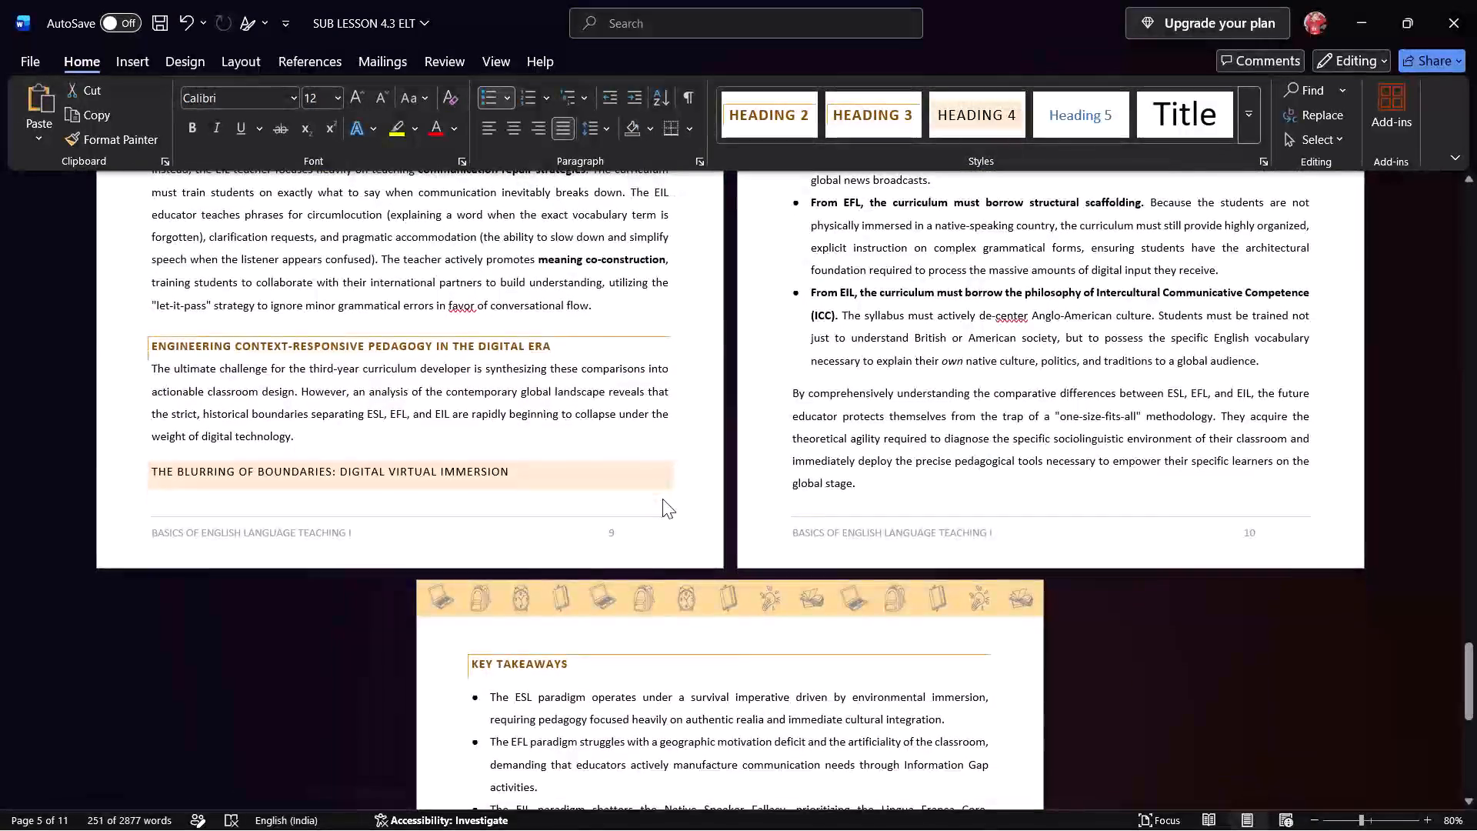
scroll(691, 497, up, 5)
scroll(690, 499, down, 13)
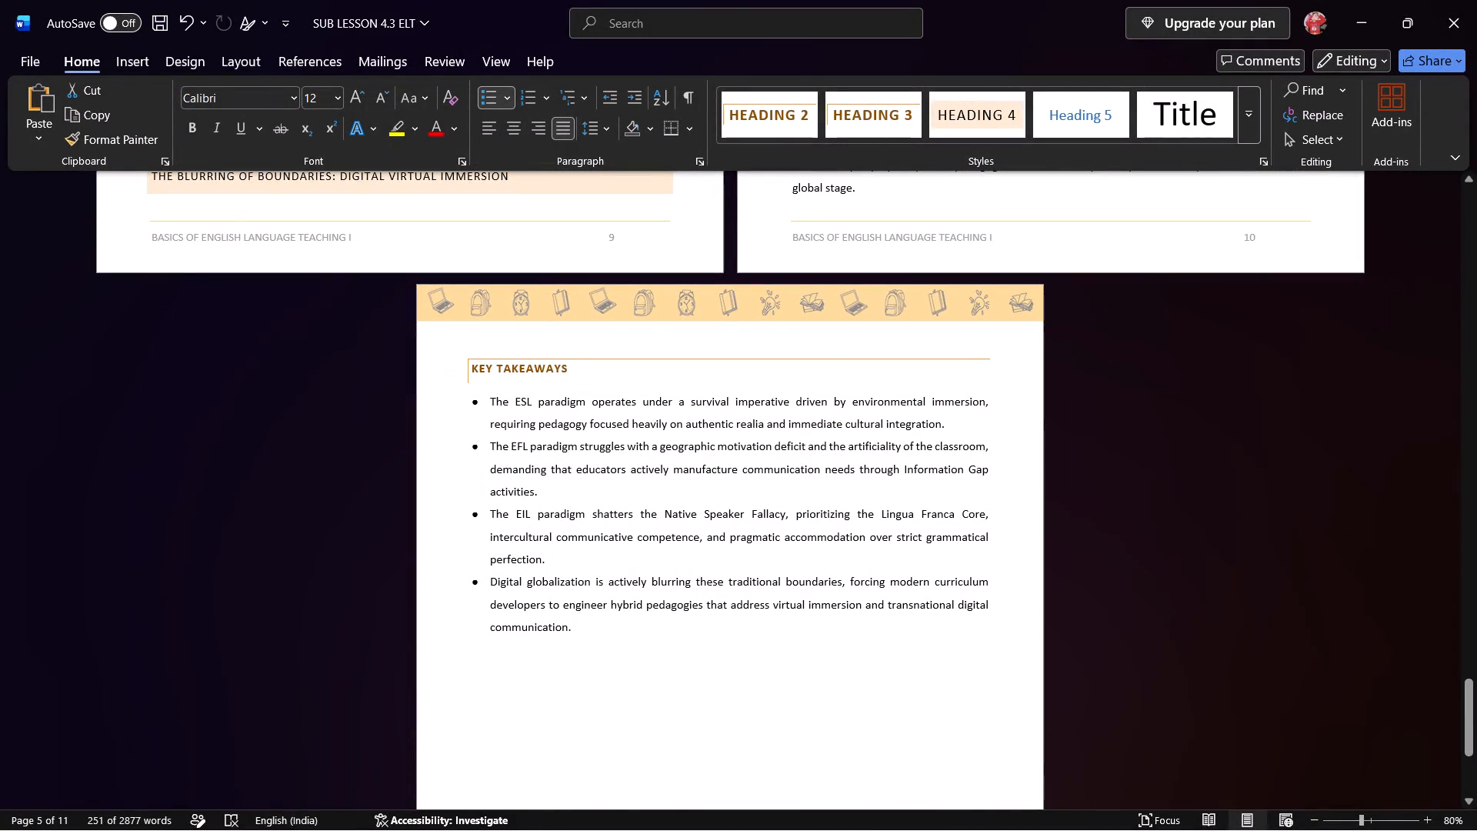
Copy the title text "SUB LESSON 4.4" and use it to save the document in the Downloads folder as "SUB LESSON 4.4ELT".
drag(1470, 731, 1464, 705)
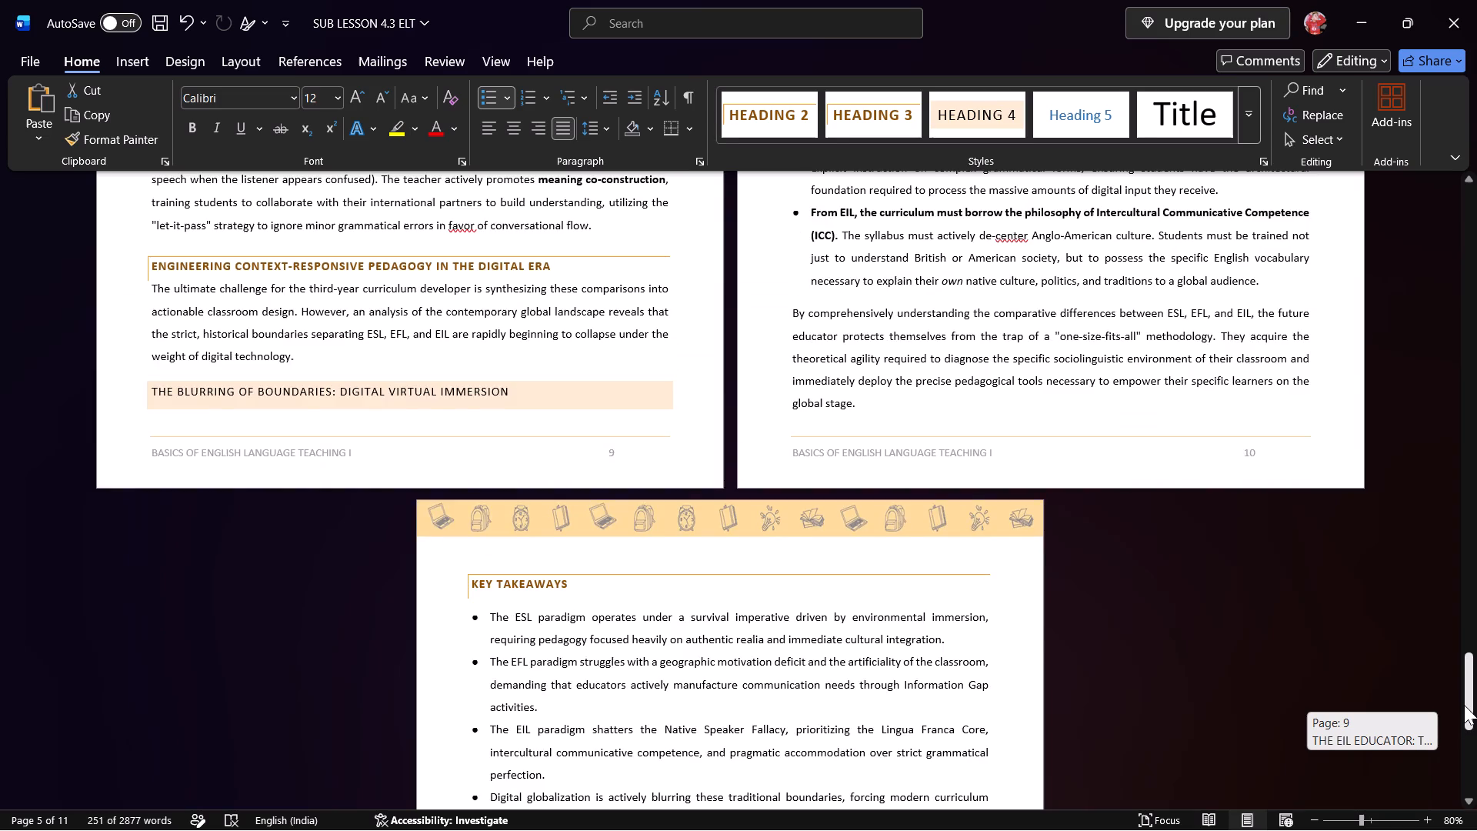
drag(1464, 705, 1457, 245)
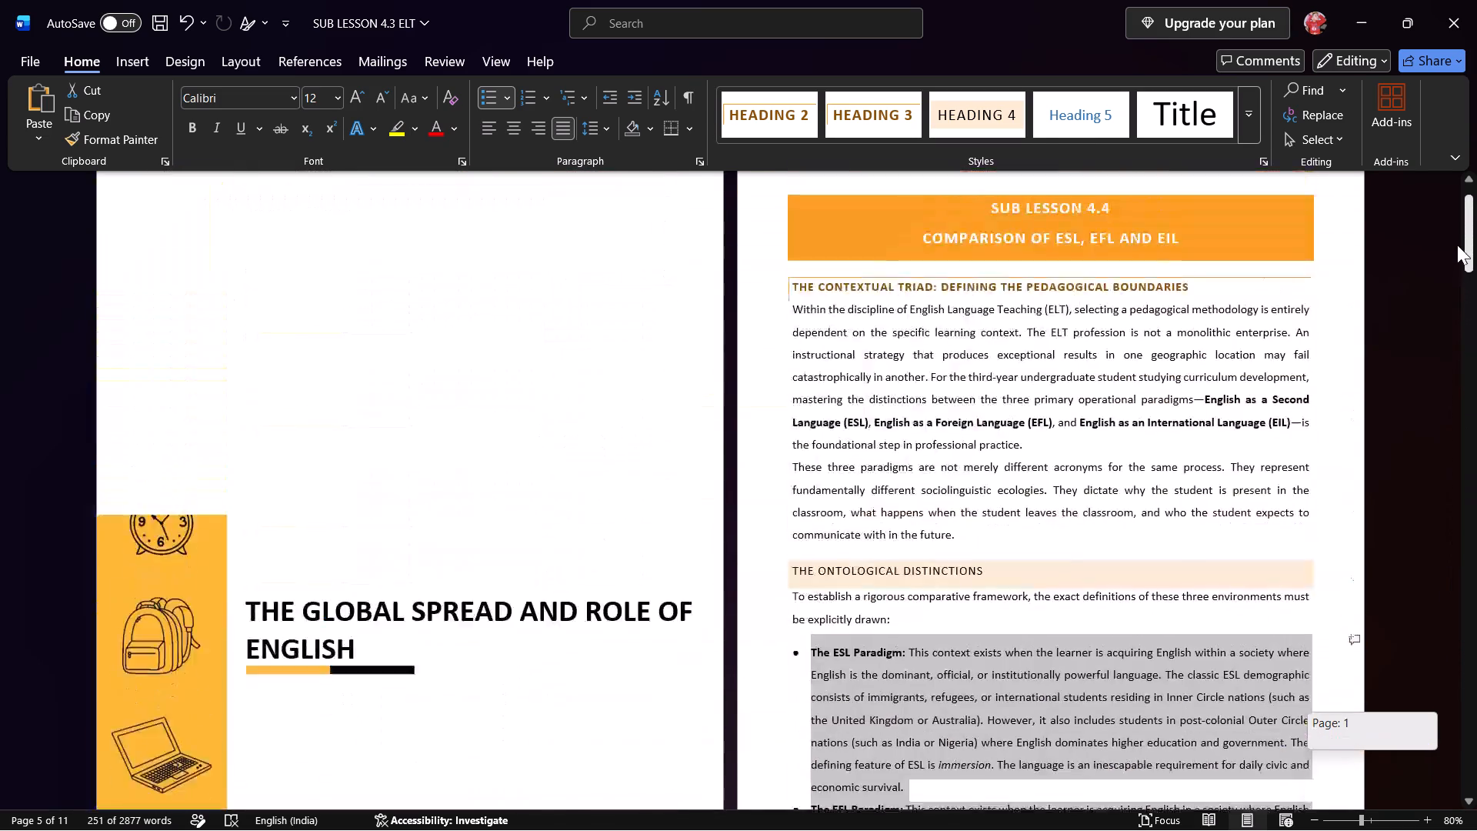
drag(1457, 245, 1458, 214)
drag(1131, 262, 1023, 267)
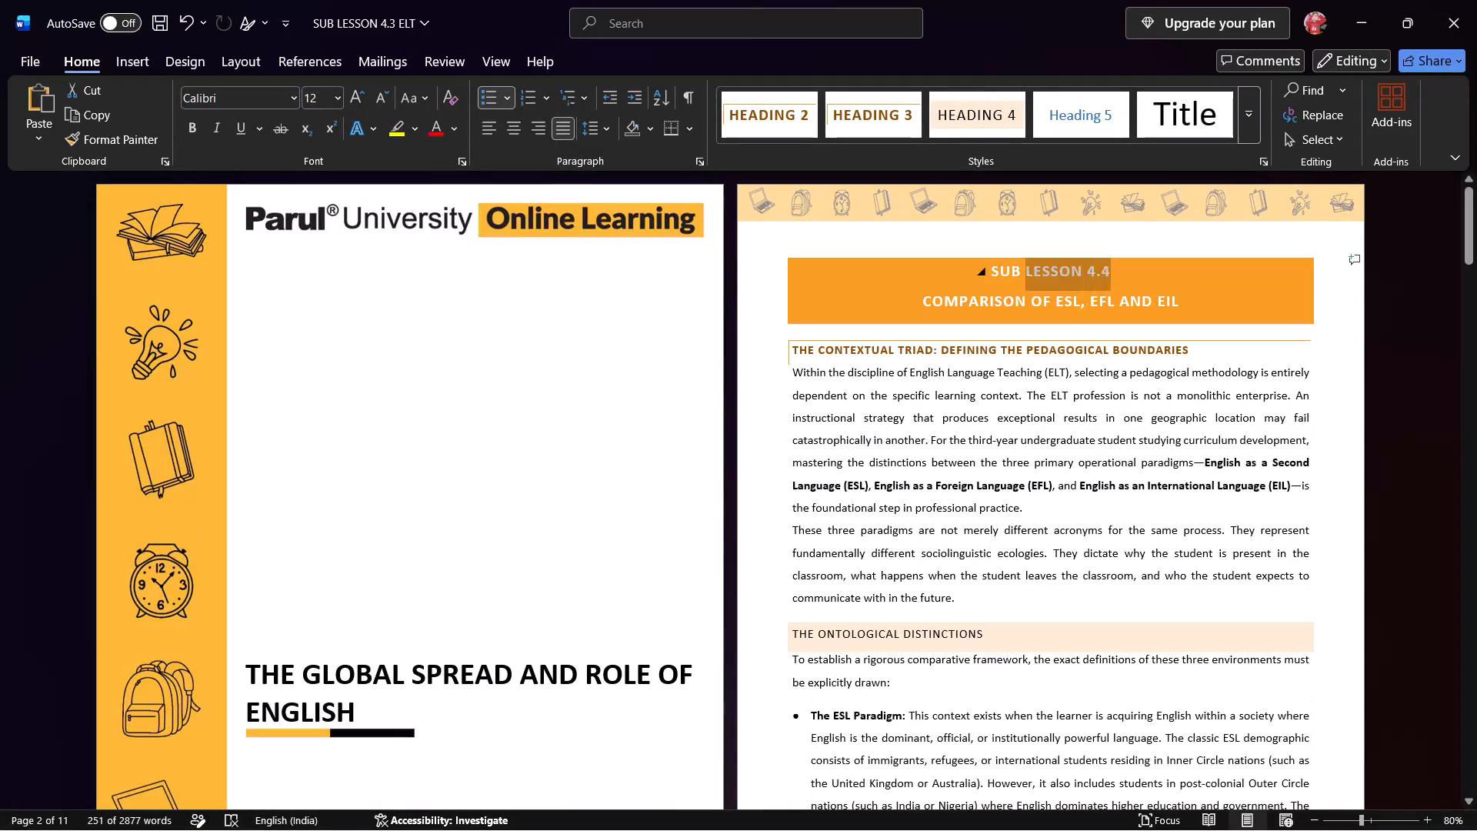
drag(1023, 267, 992, 268)
key(ctrl+c)
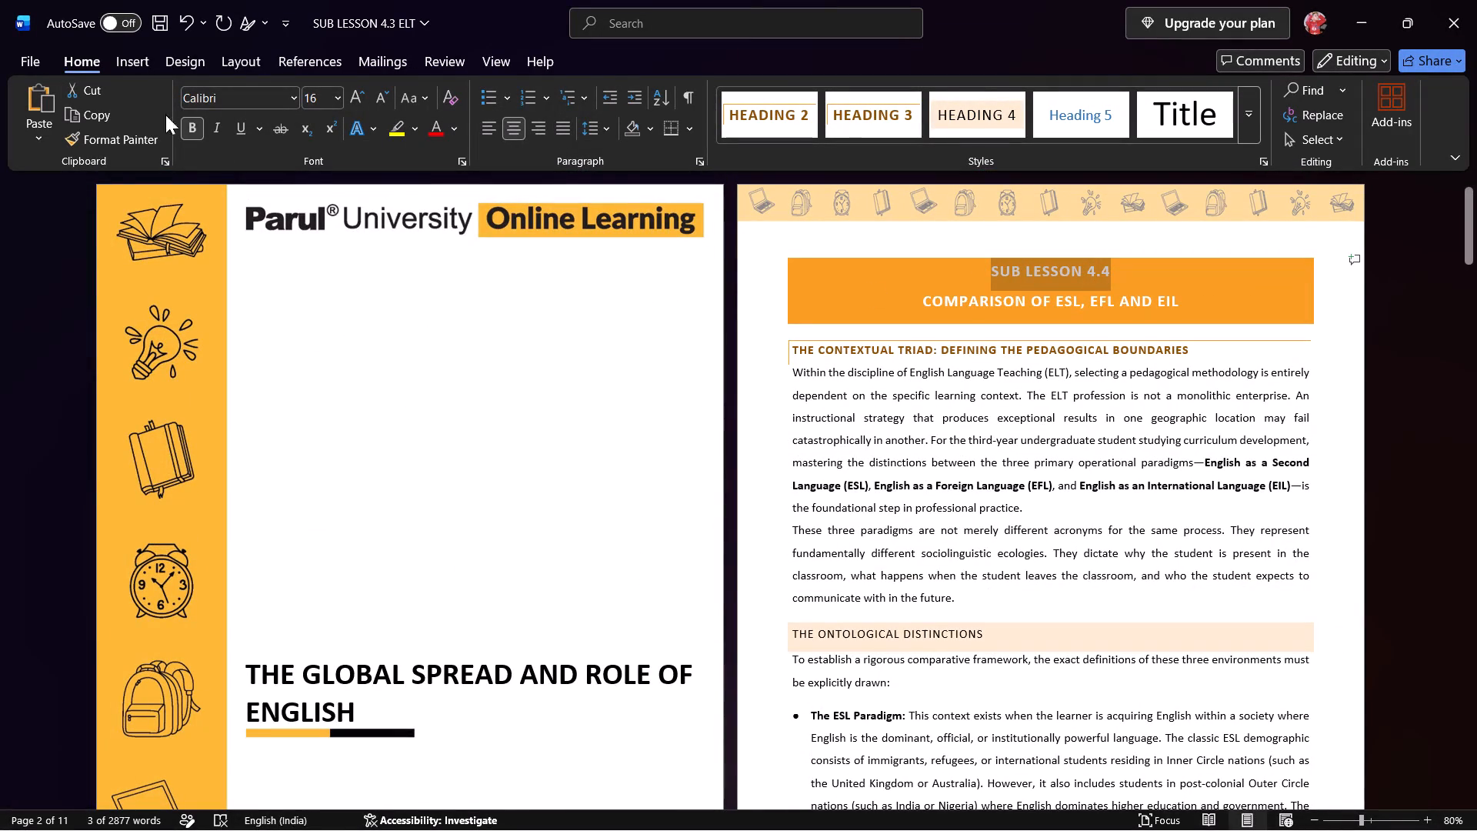
click(39, 65)
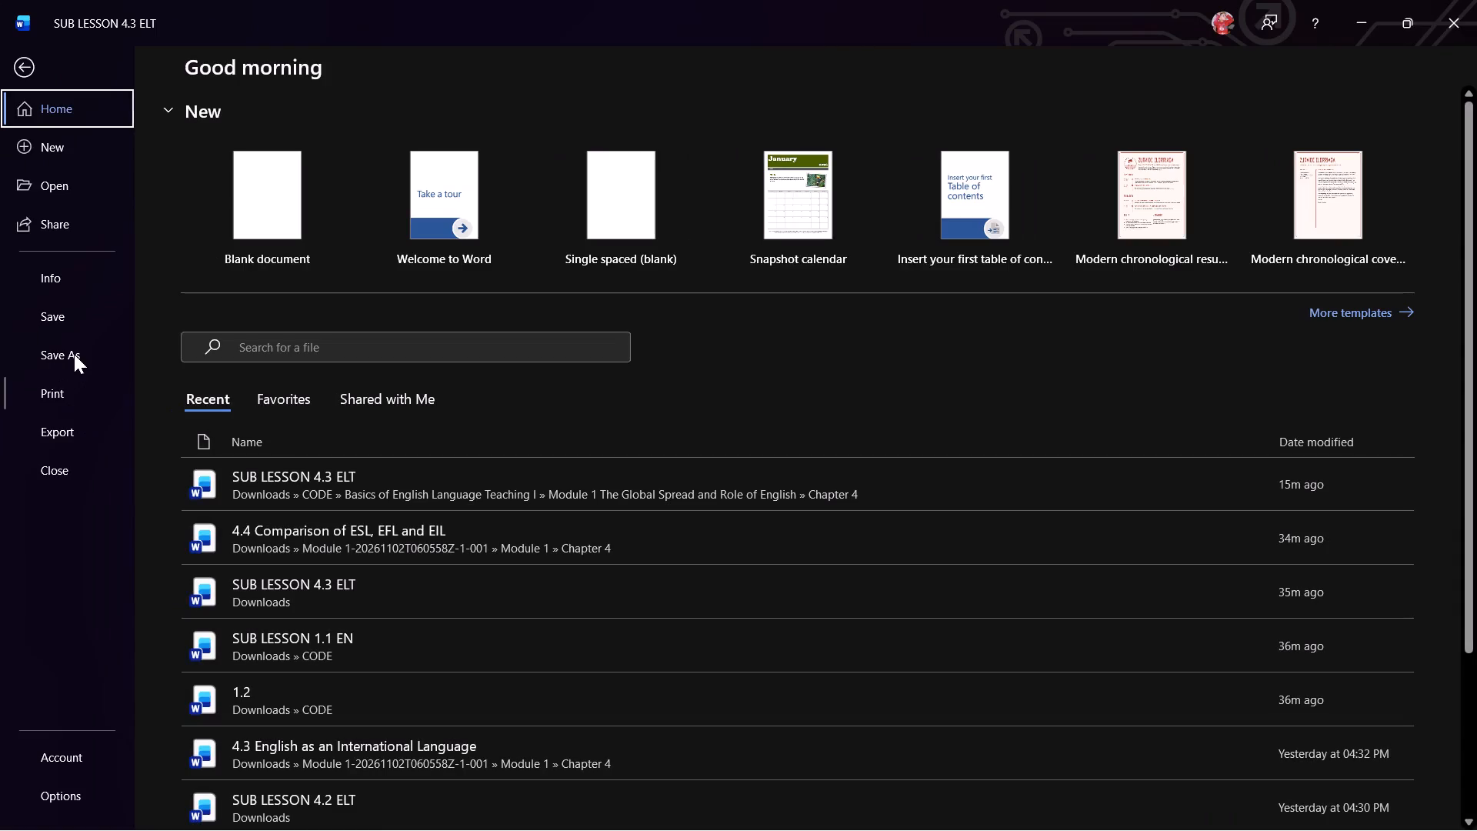
click(74, 354)
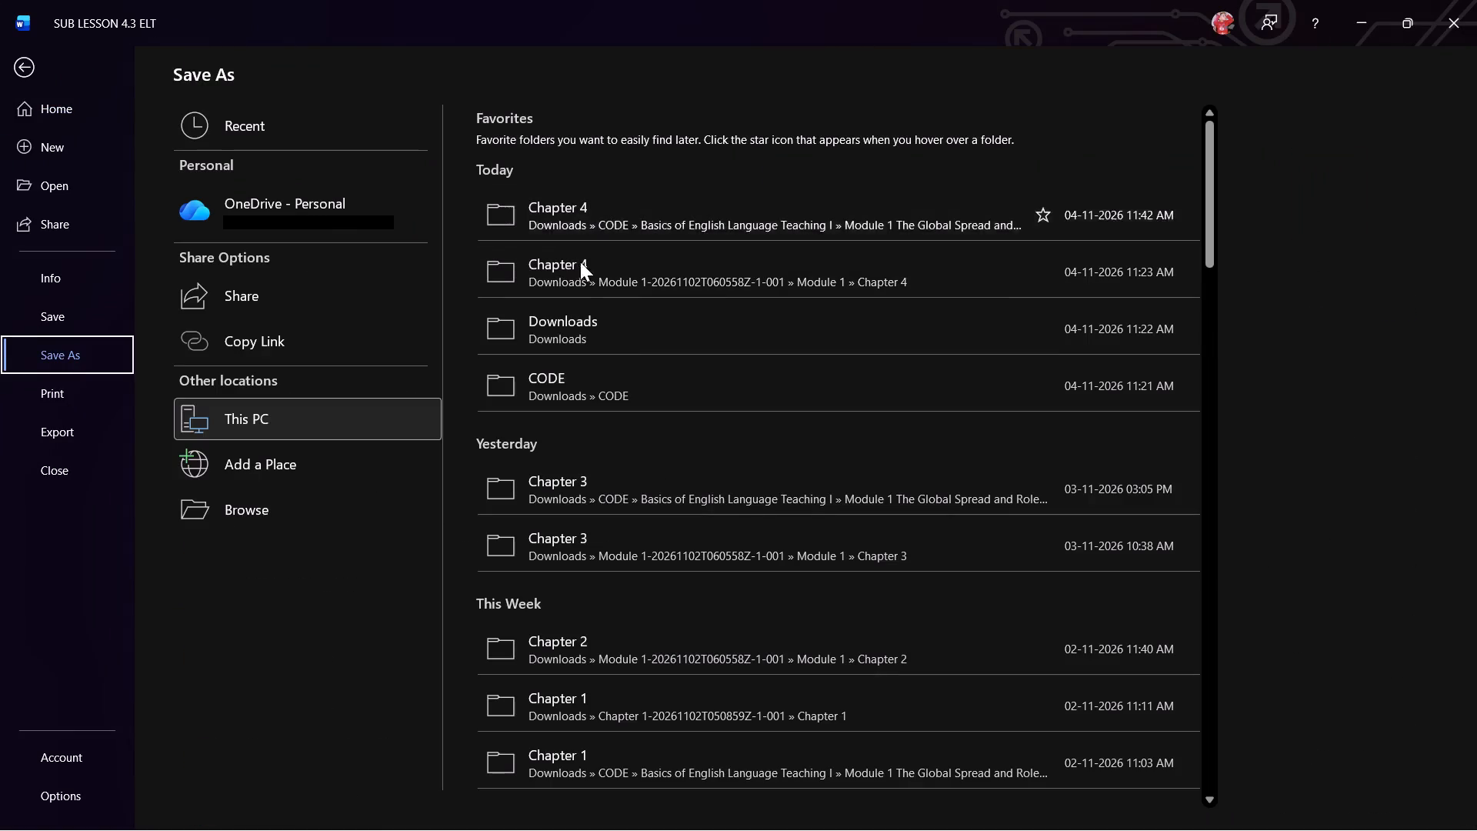
click(587, 326)
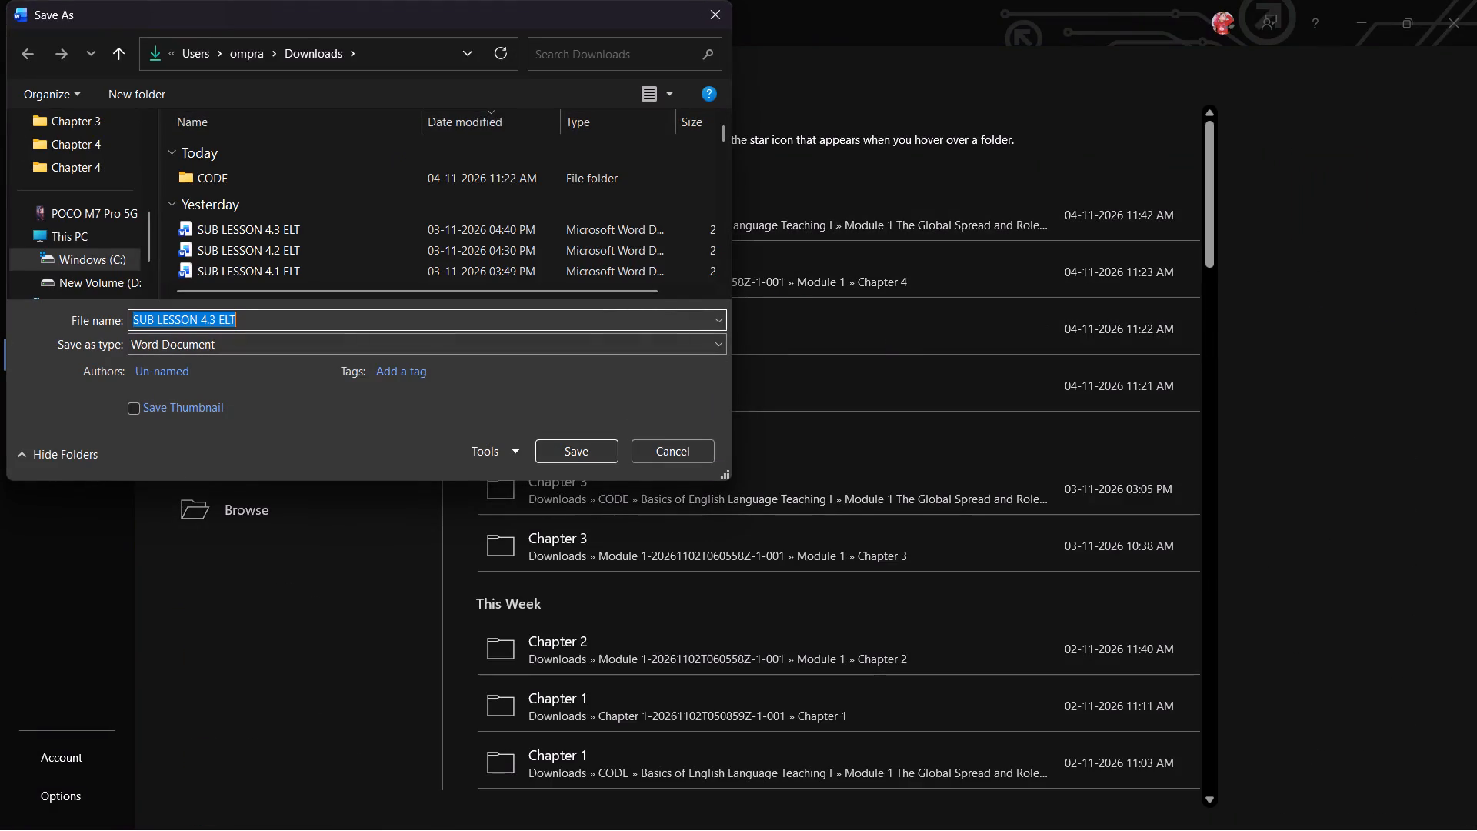
key(BackSpace)
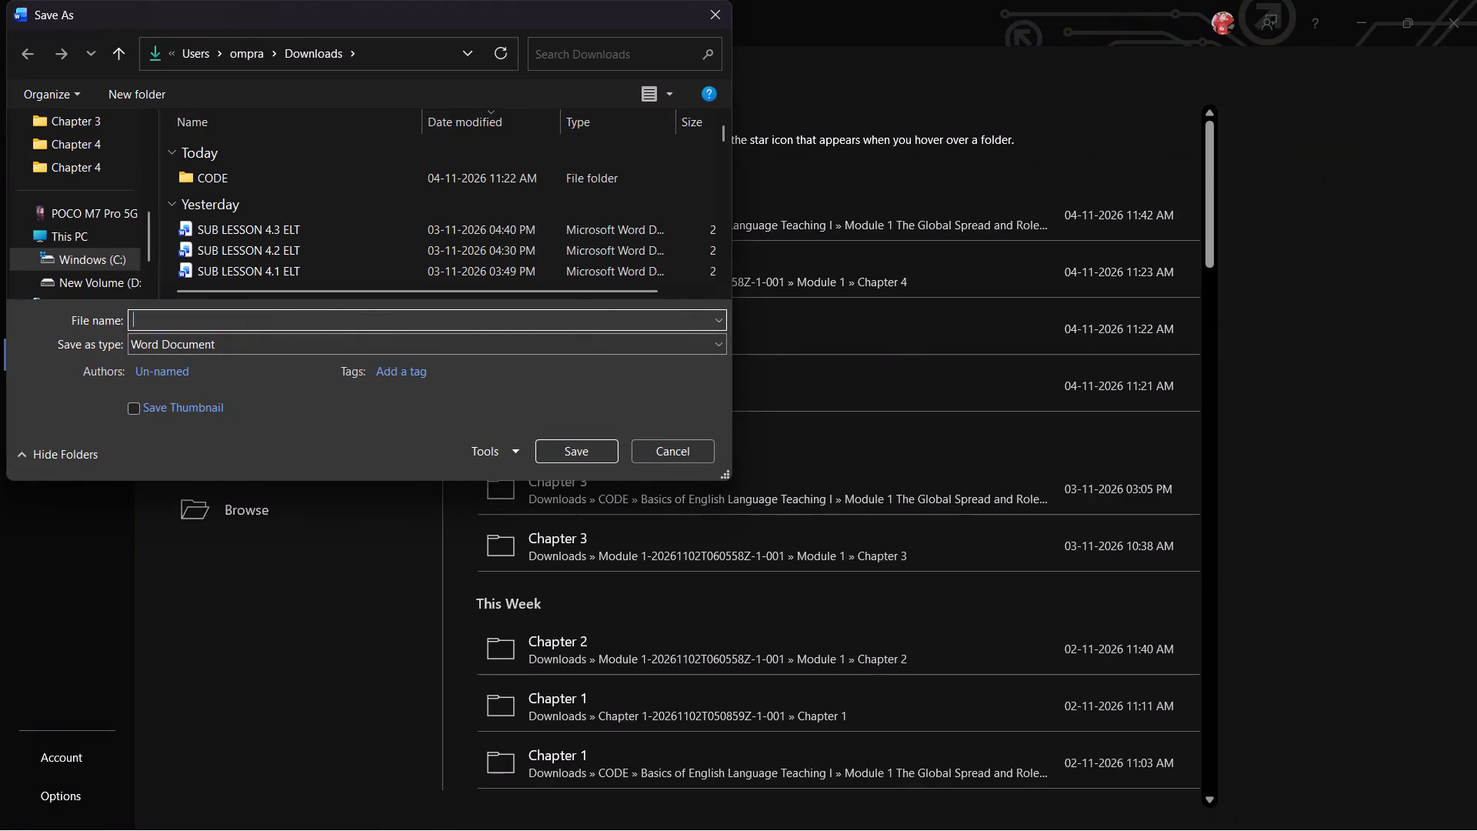
key(ctrl+v)
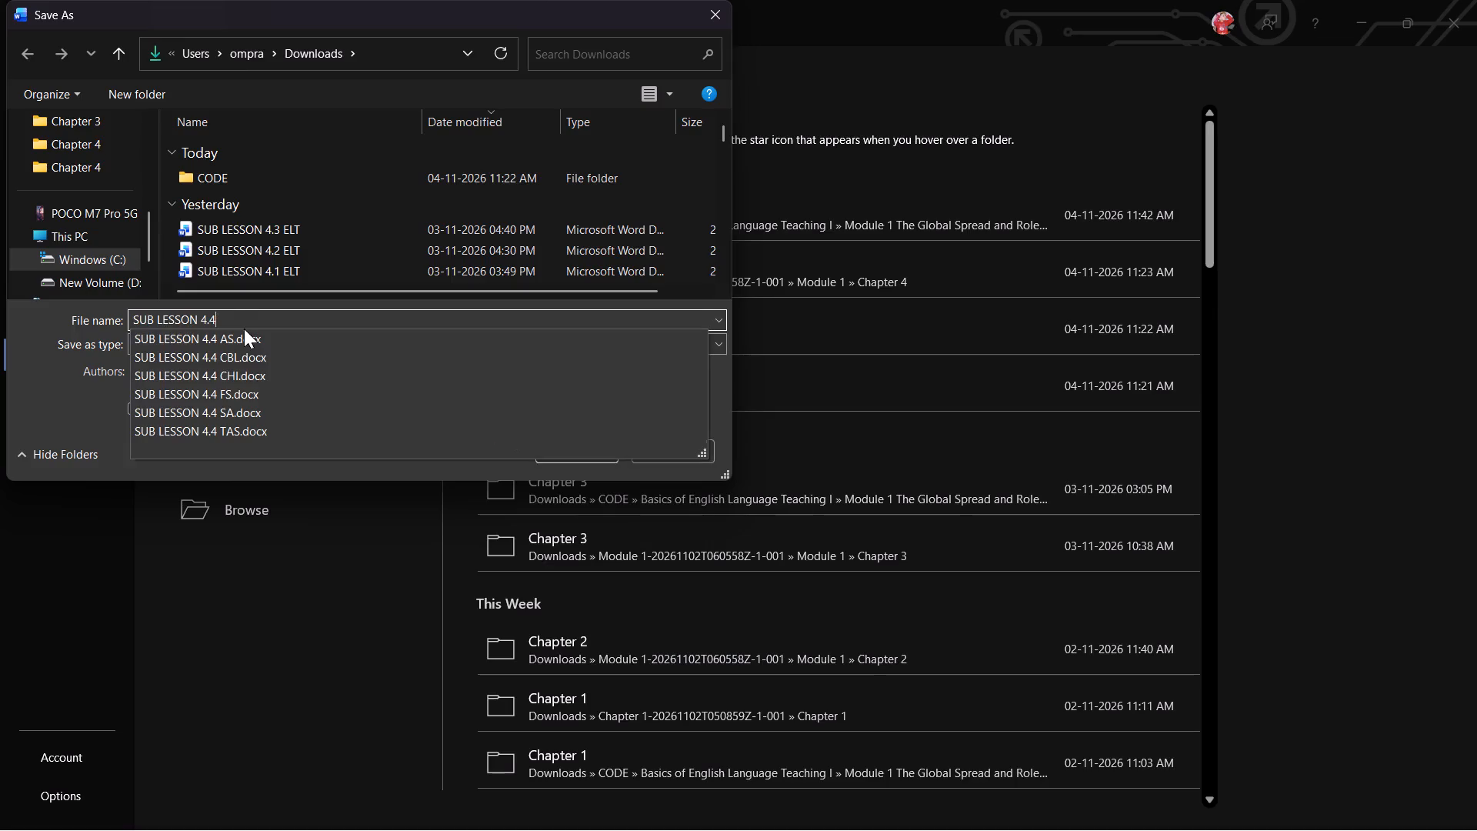
key(shift+e)
key(shift+l)
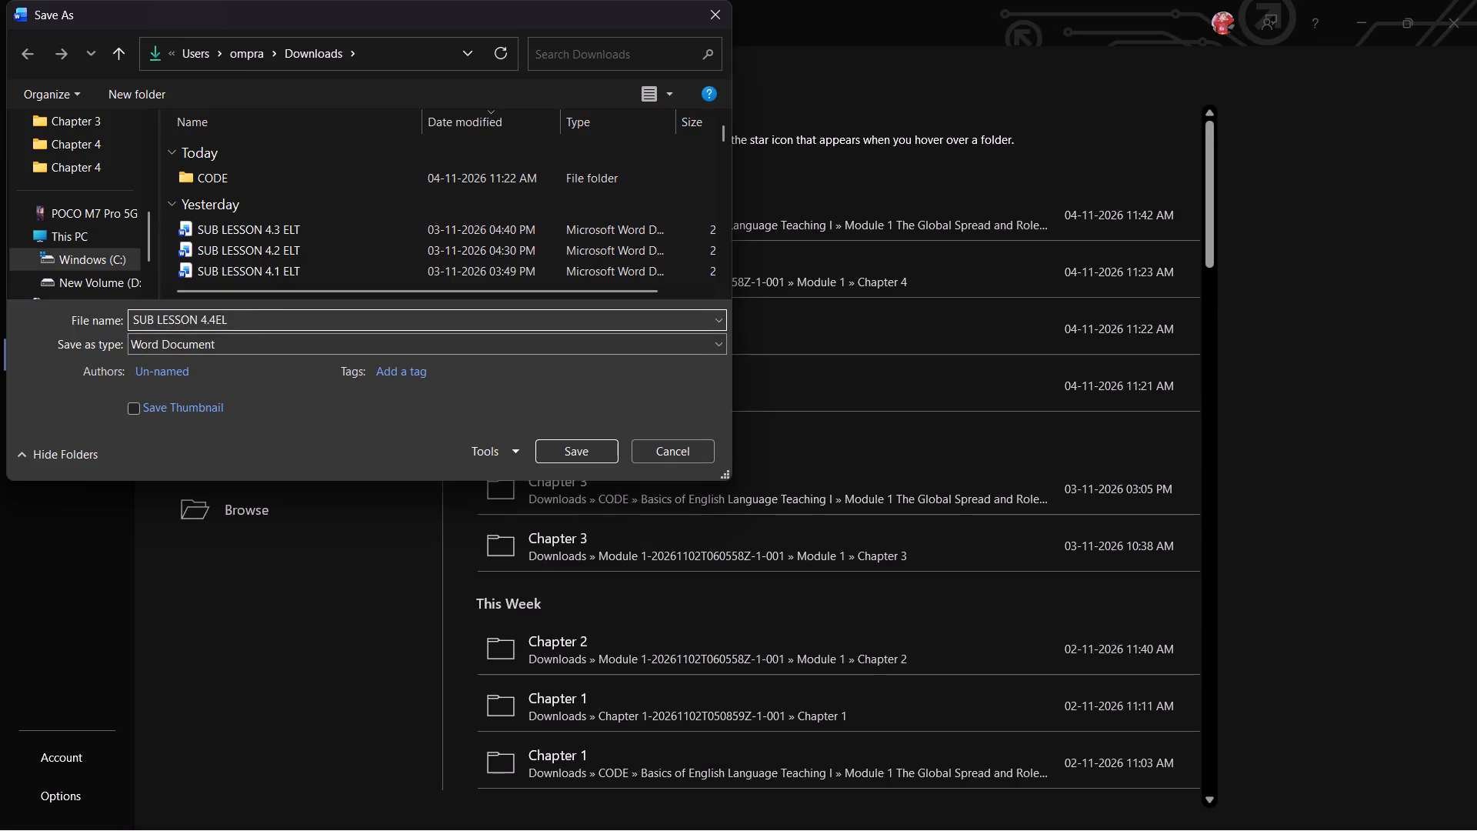
key(shift+t)
key(shift+Return)
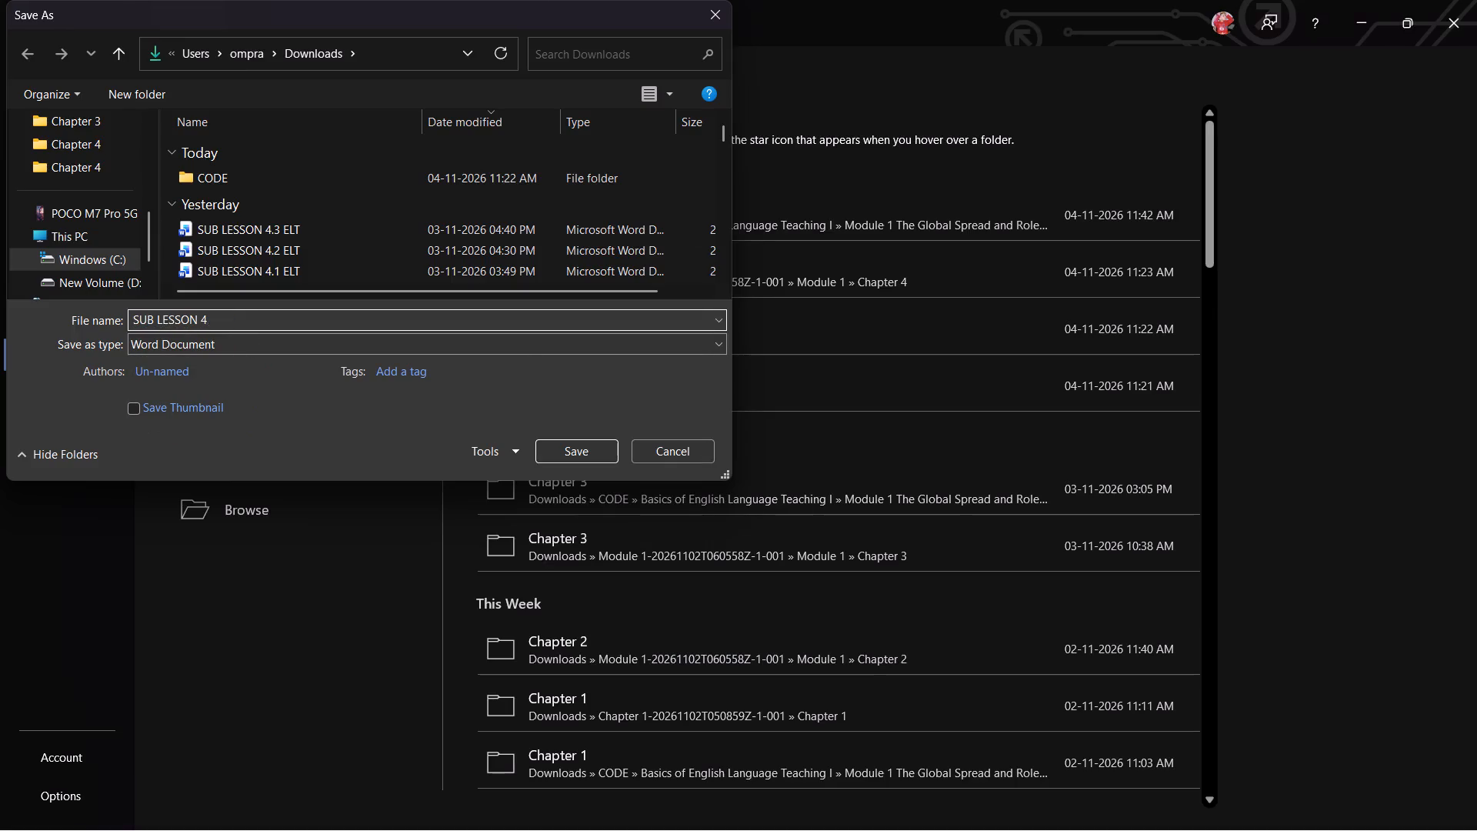
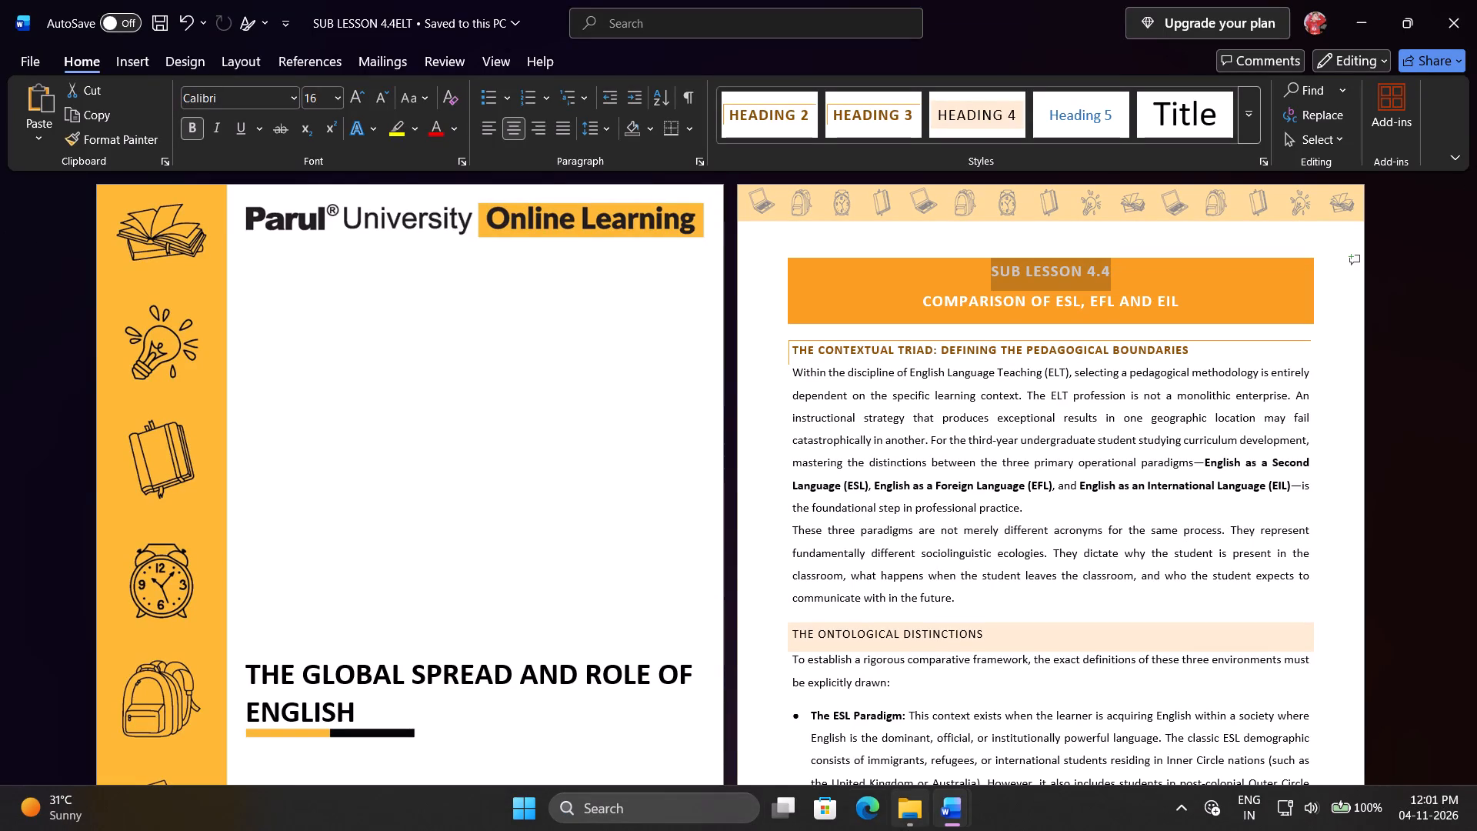
Copy SUB LESSON 4.4ELT from Downloads in File Explorer into the Chapter 4 folder of Module 1 The Global Spread and Role of English.
click(904, 811)
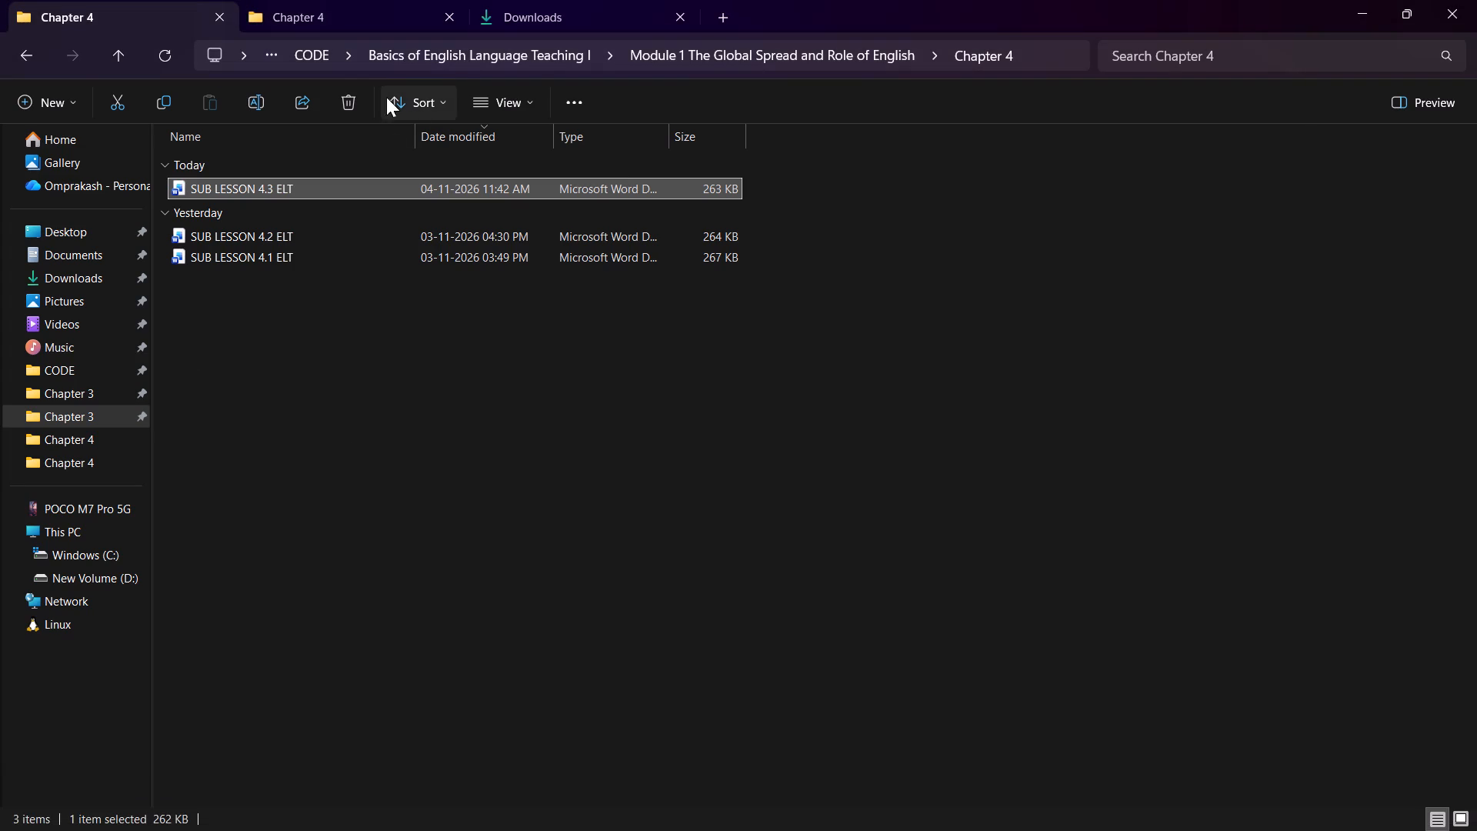
click(560, 11)
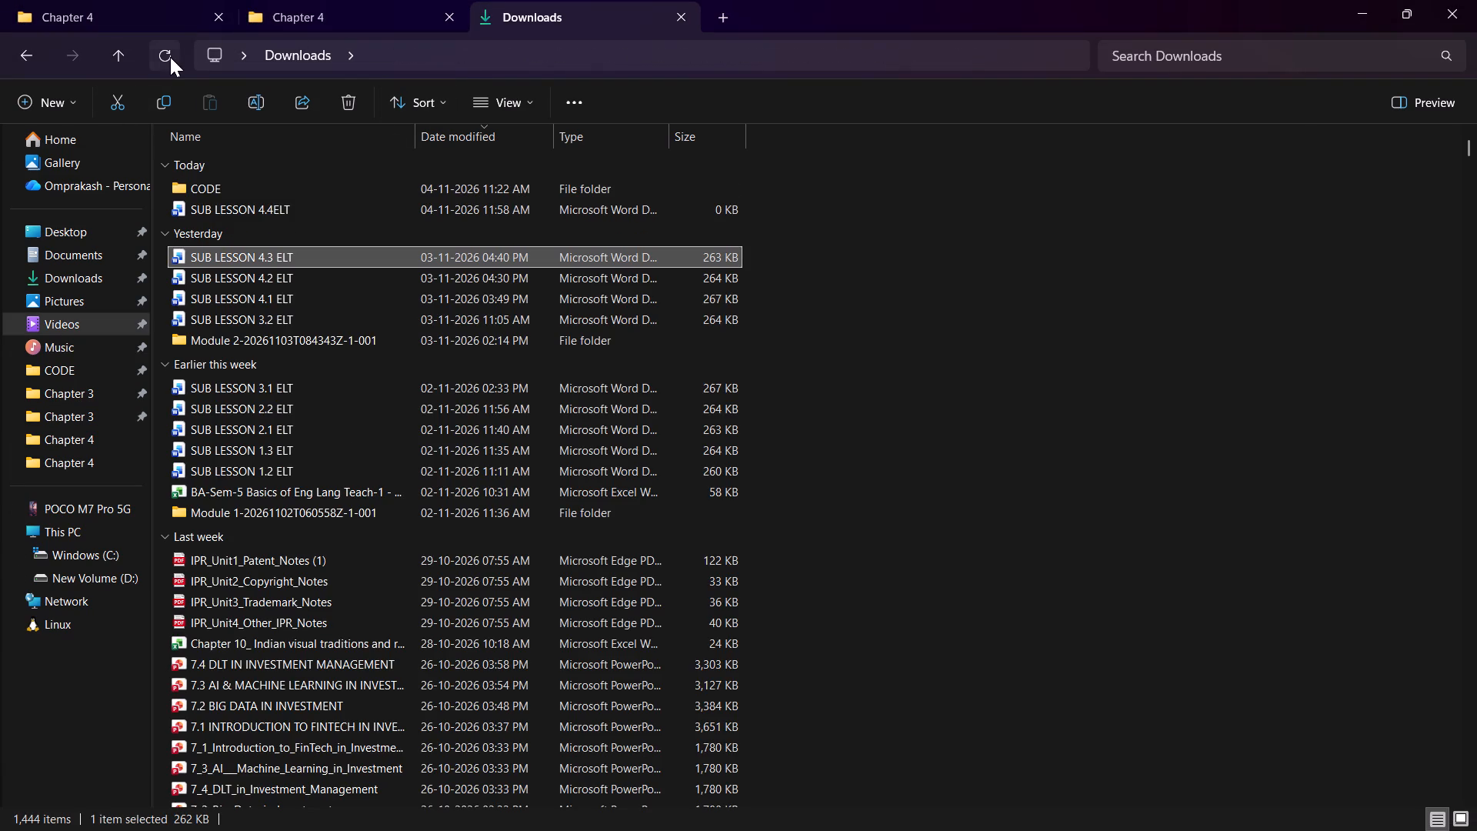
click(168, 57)
click(227, 191)
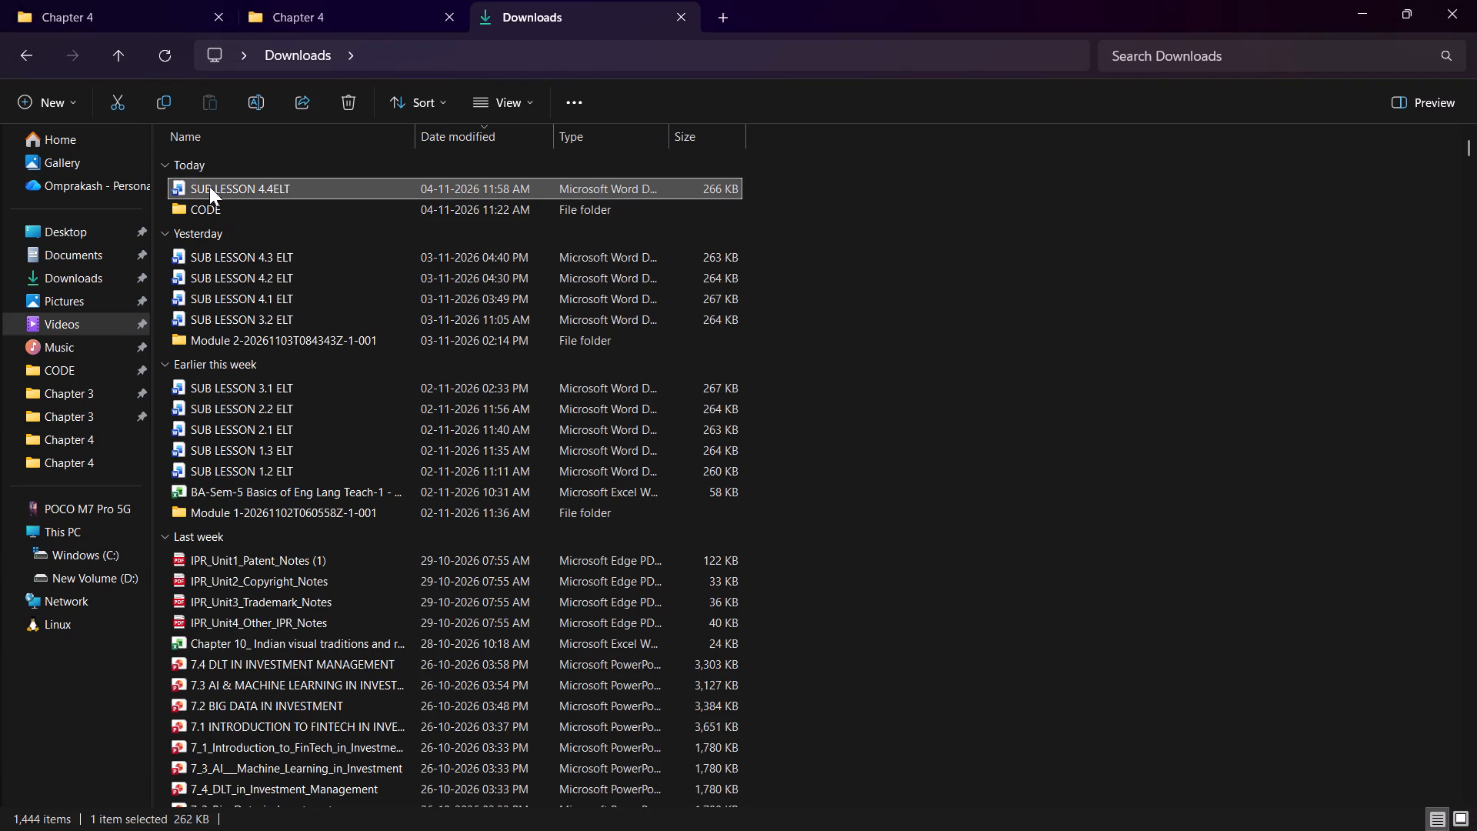
click(162, 93)
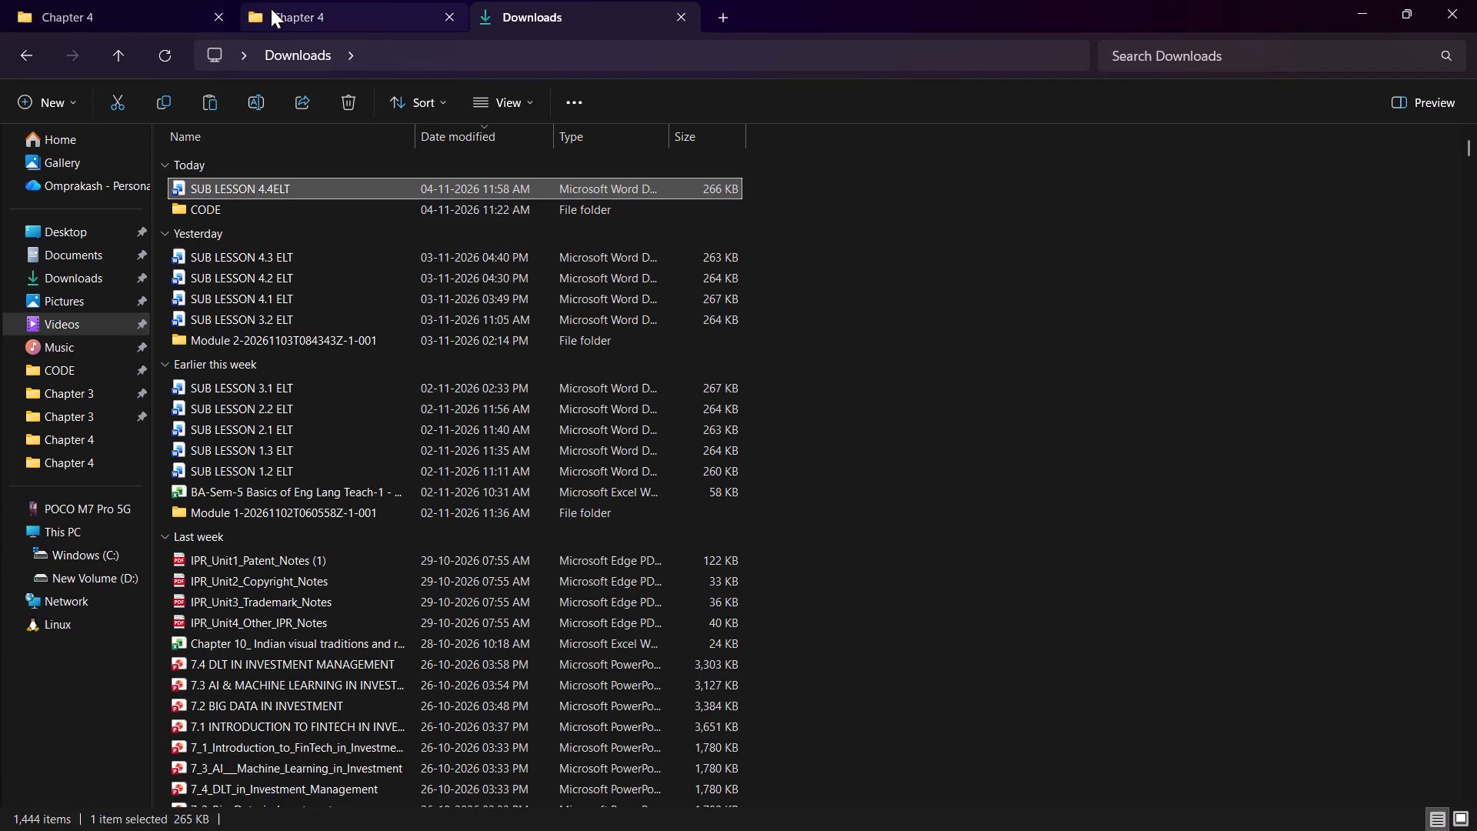
click(275, 10)
click(122, 22)
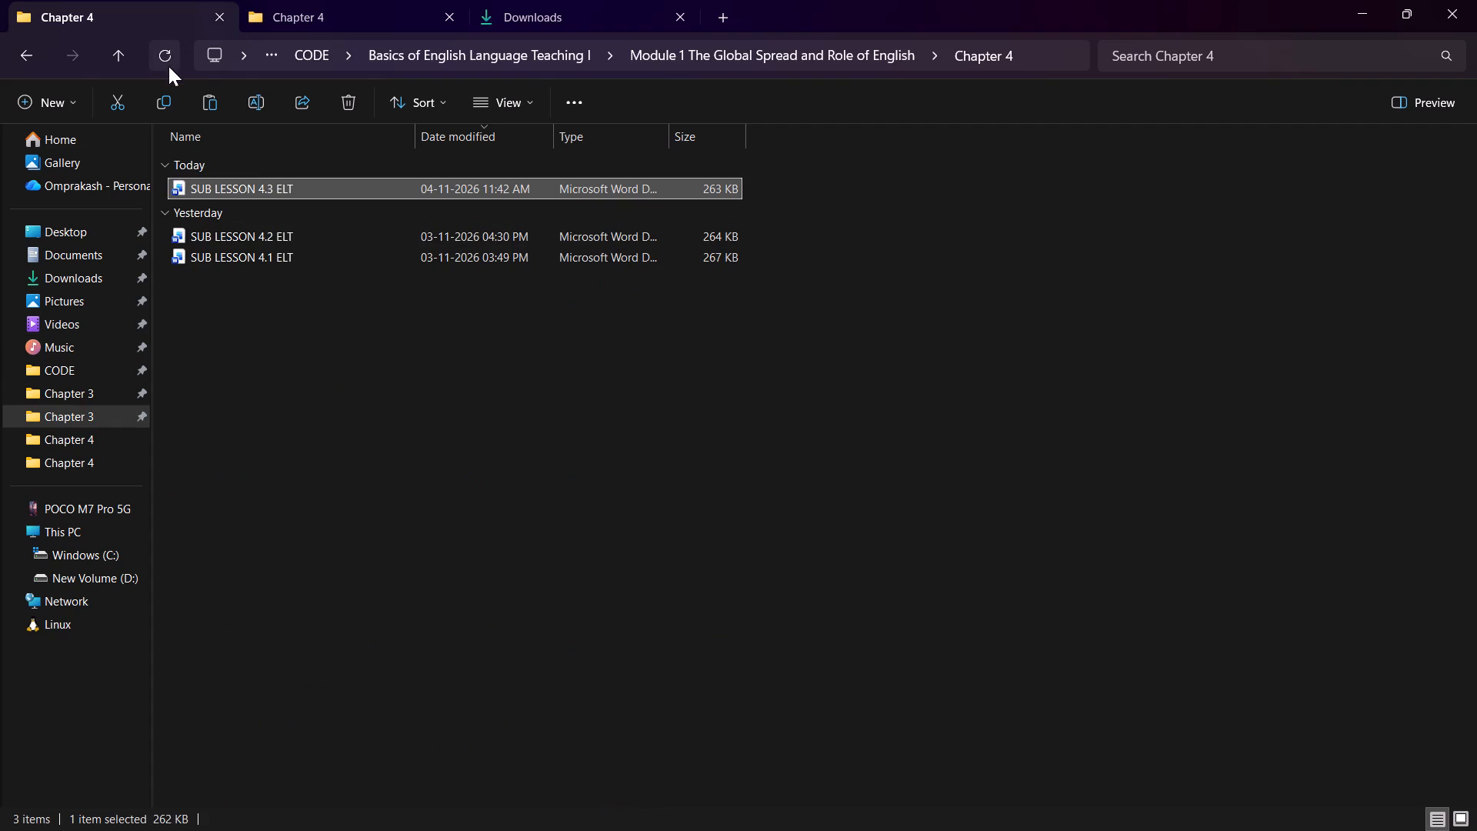
click(218, 104)
Switch back to the finished SUB LESSON 4.4ELT document in Word and close it.
click(292, 13)
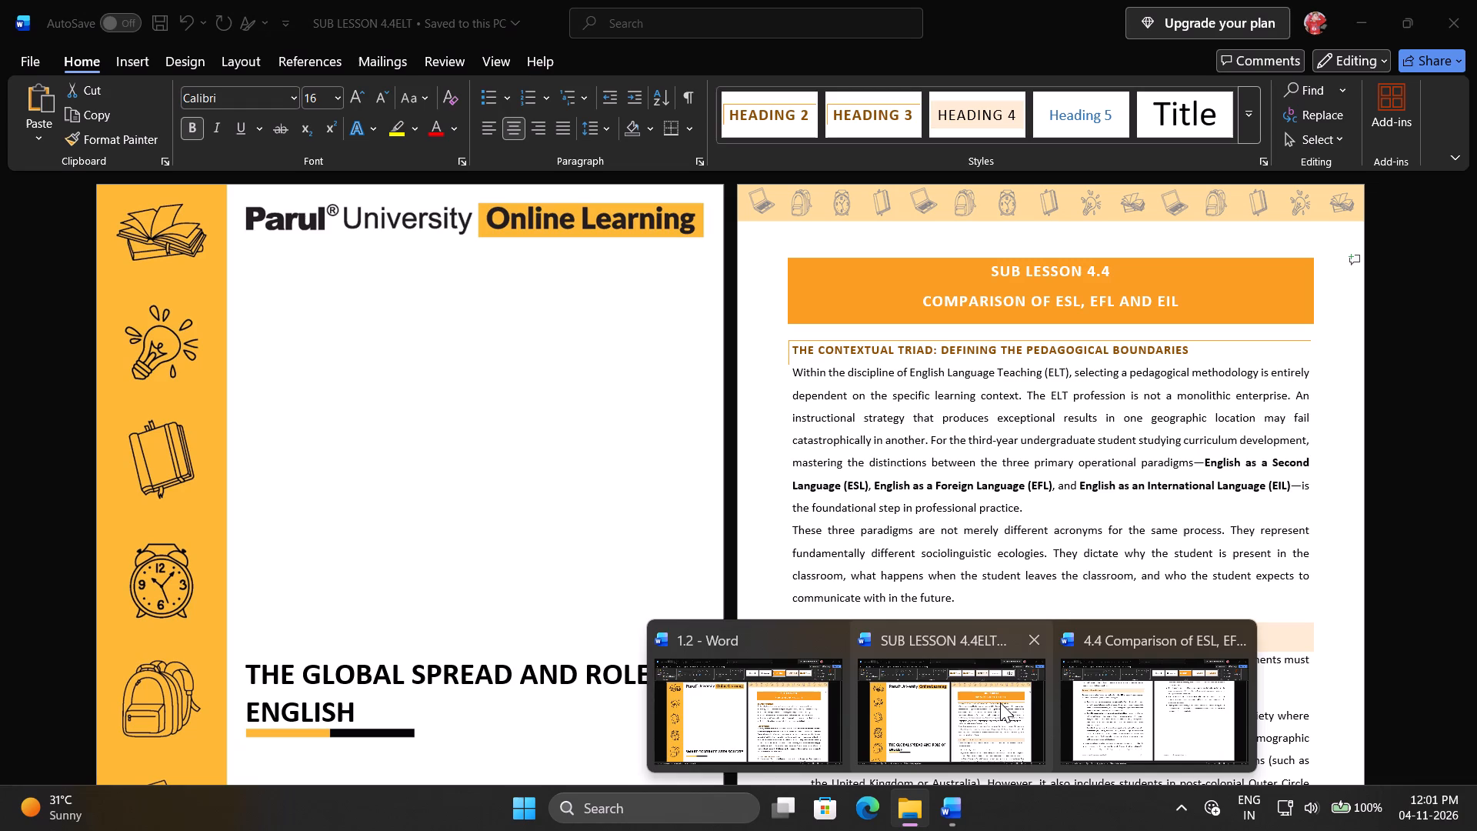
click(1000, 703)
click(1455, 20)
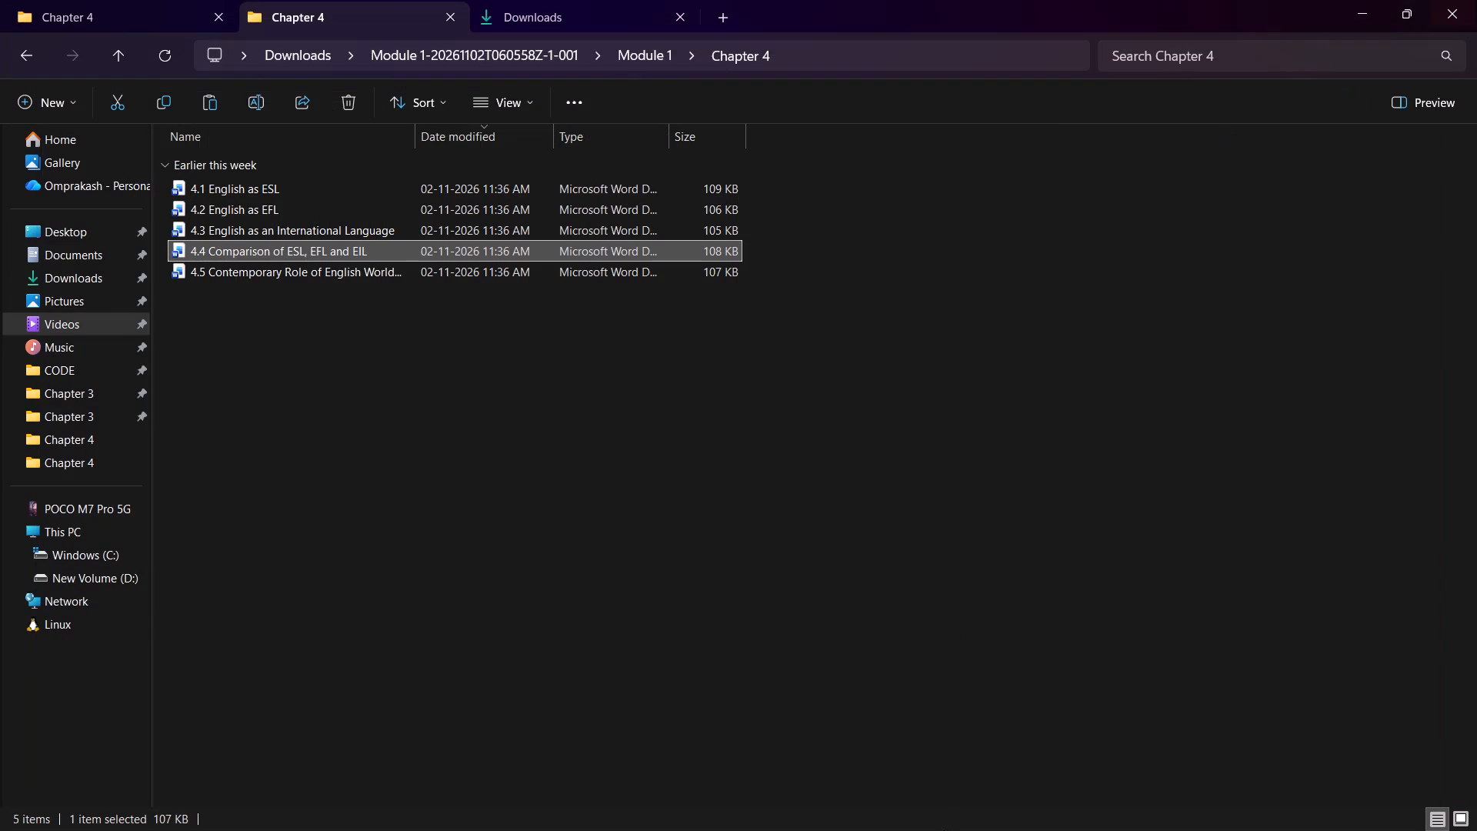
Open the source document 4.5 Contemporary Role of English Worldwide from the downloaded Module 1 Chapter 4 folder and enable editing.
double_click(262, 272)
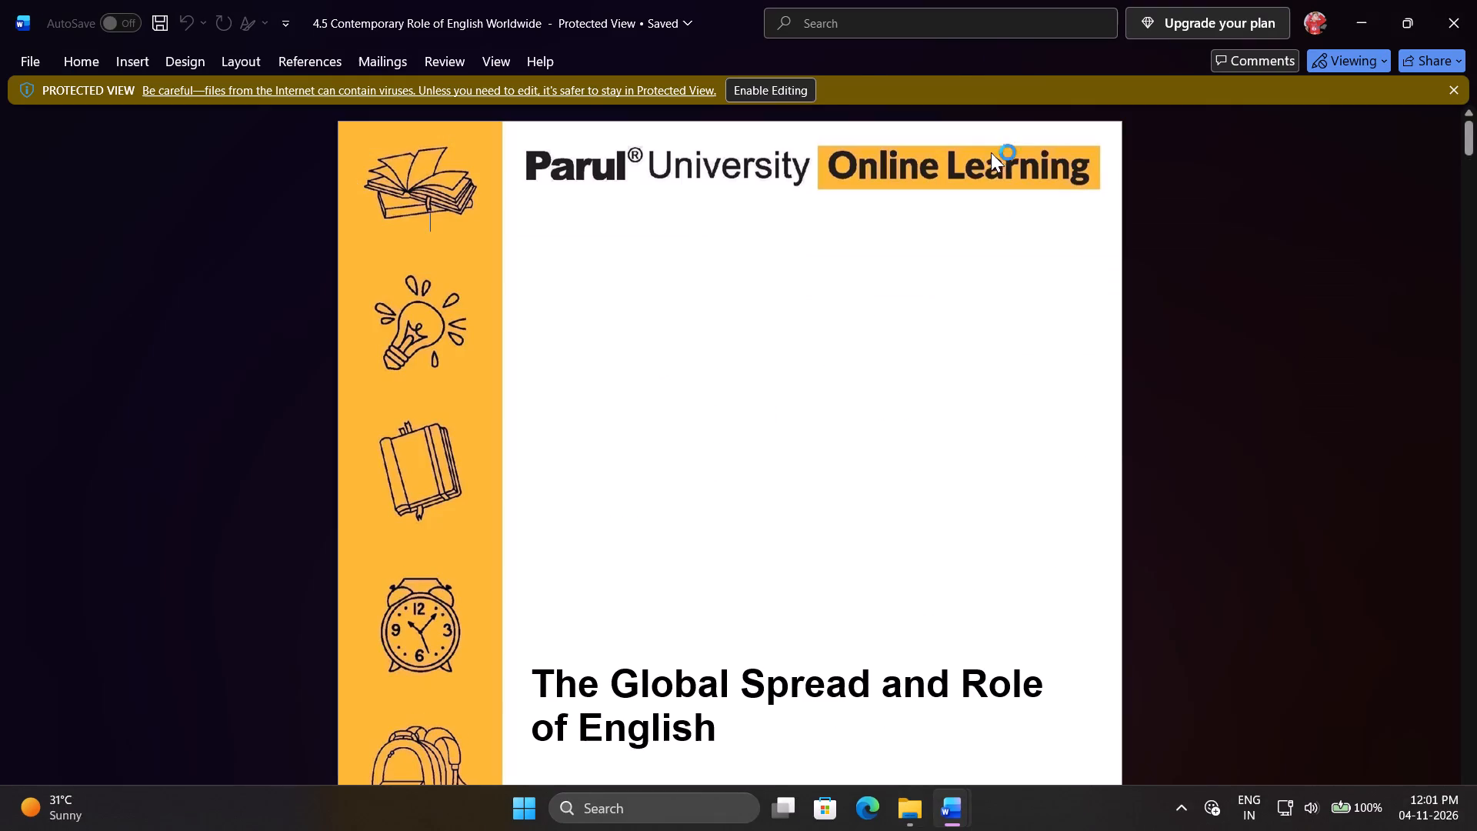
click(788, 95)
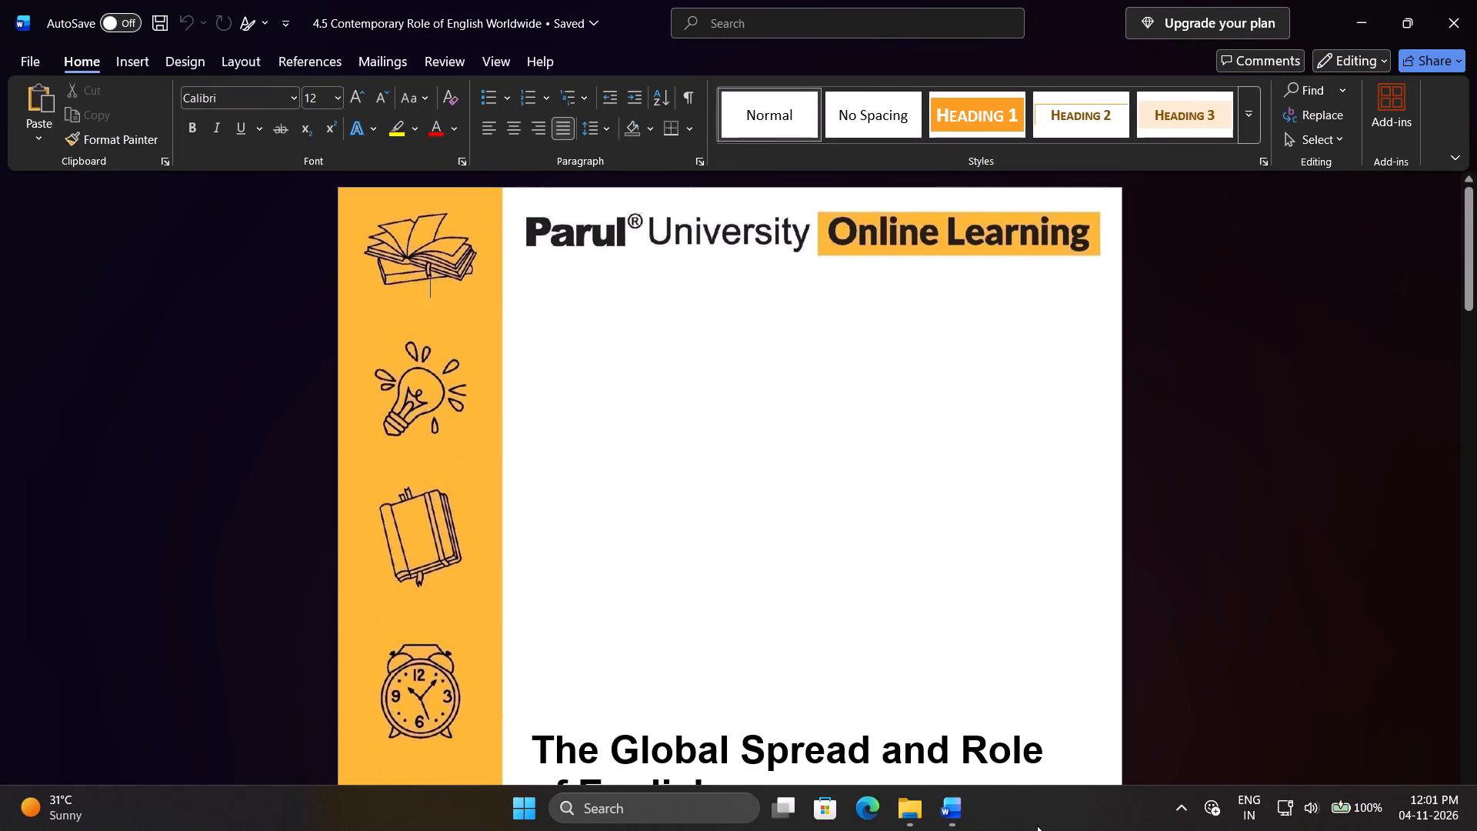
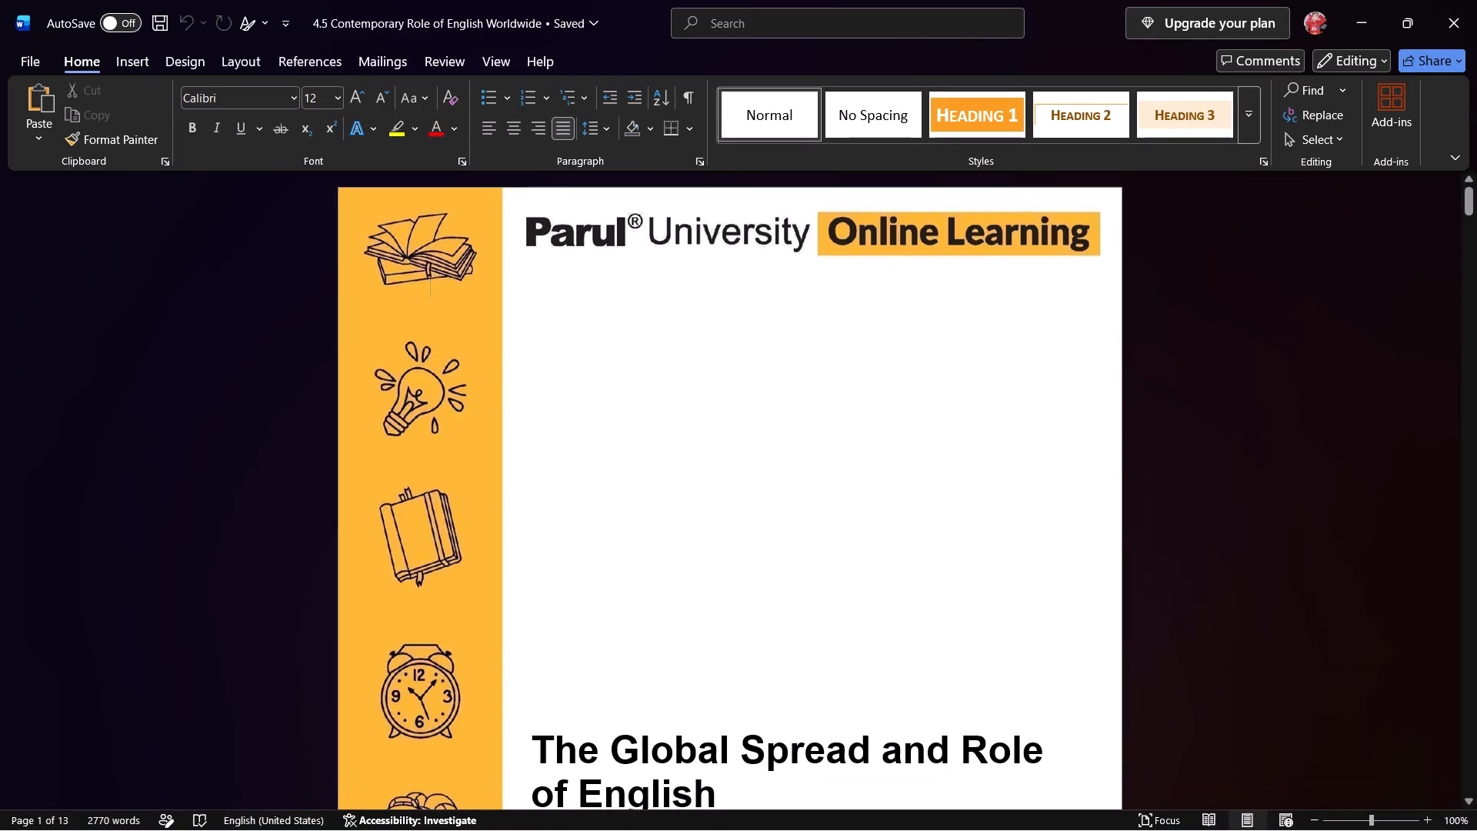
Copy the entire lesson text of the 4.5 document, from the SUB LESSON 4.5 heading on page 2 through the end of Course Outcomes.
ctrl+scroll(620, 549, down, 4)
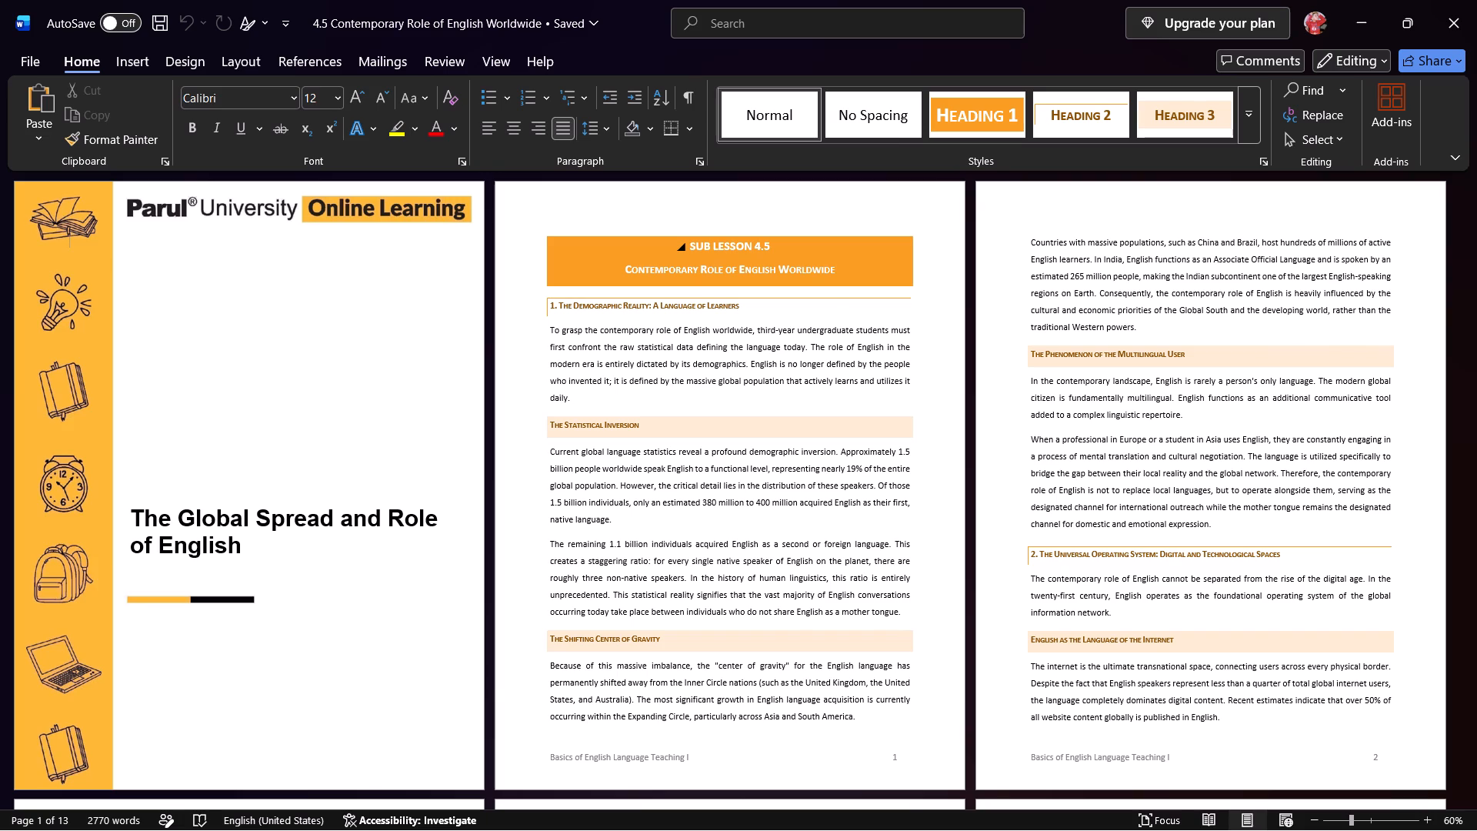
drag(690, 247, 949, 829)
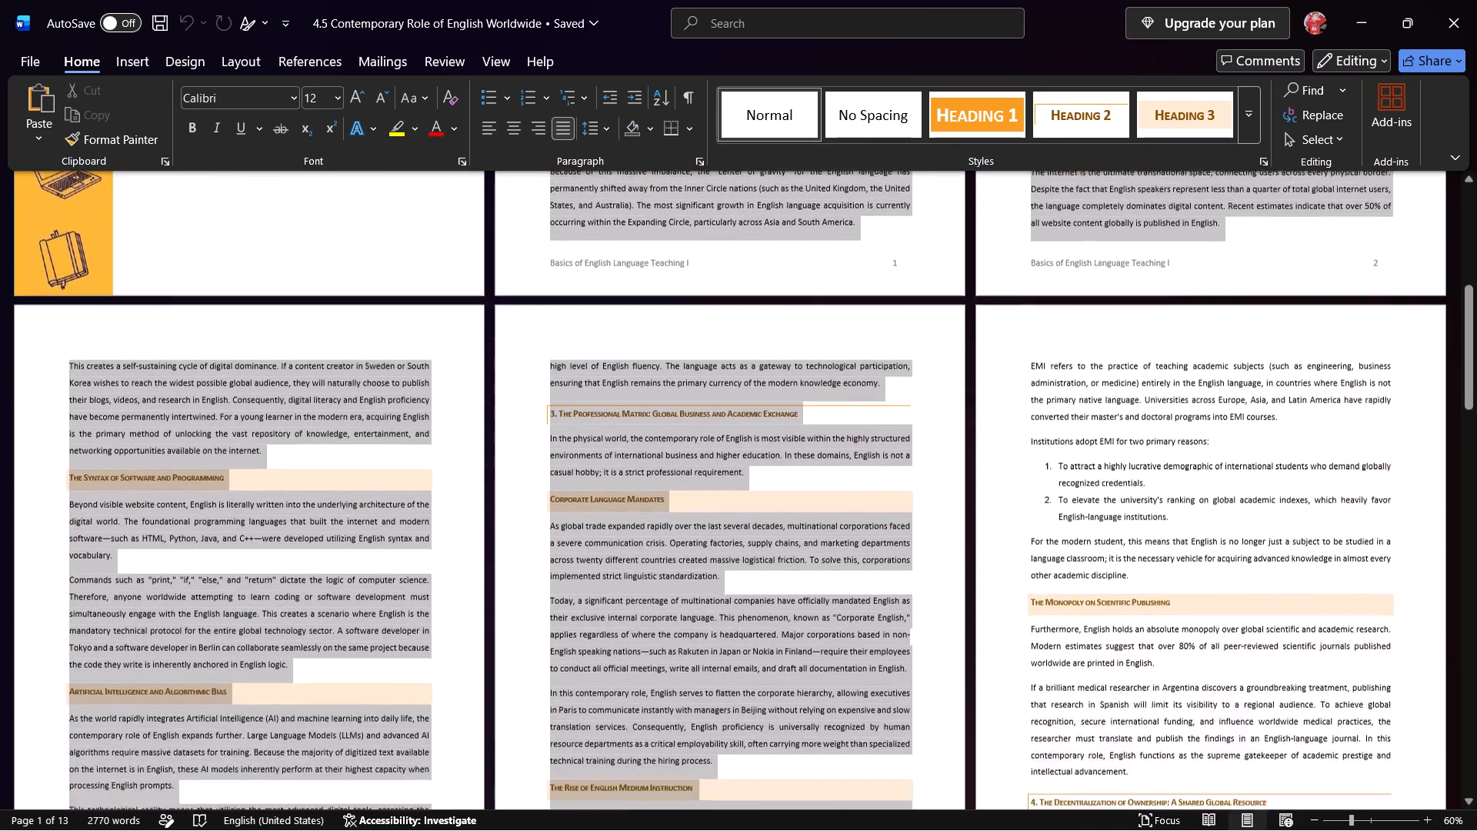
drag(949, 829, 1135, 826)
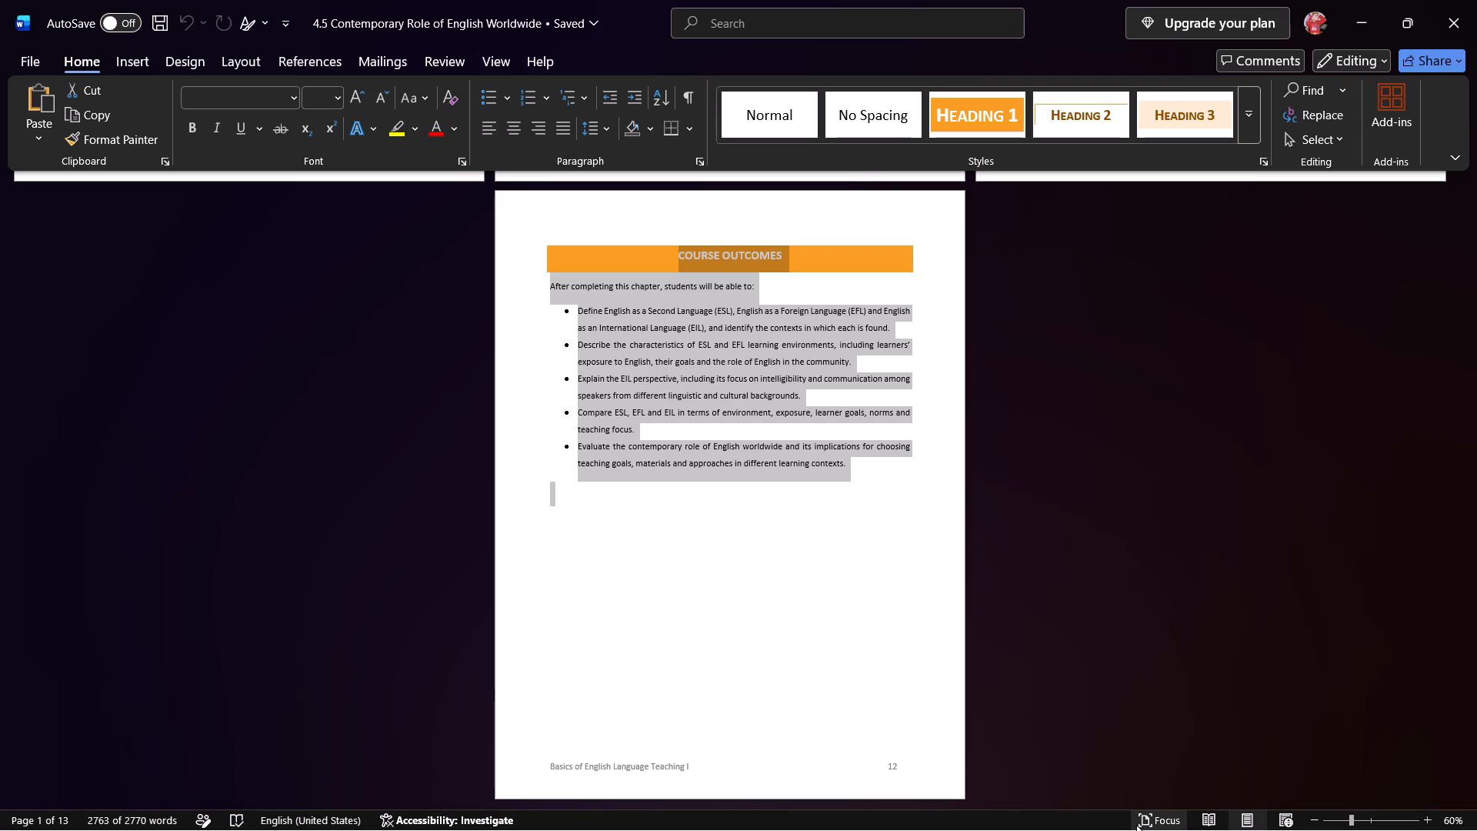
key(ctrl+c)
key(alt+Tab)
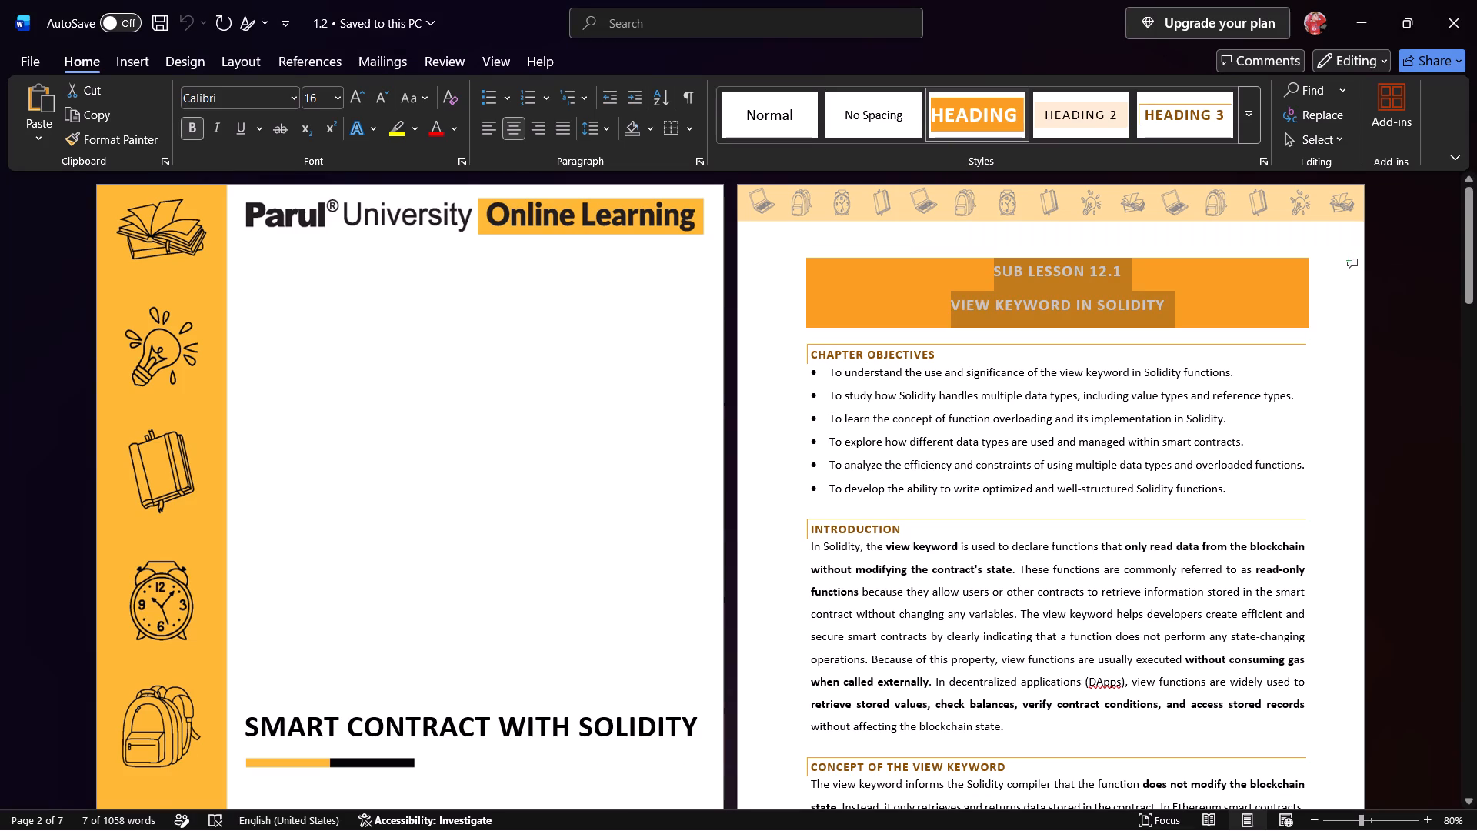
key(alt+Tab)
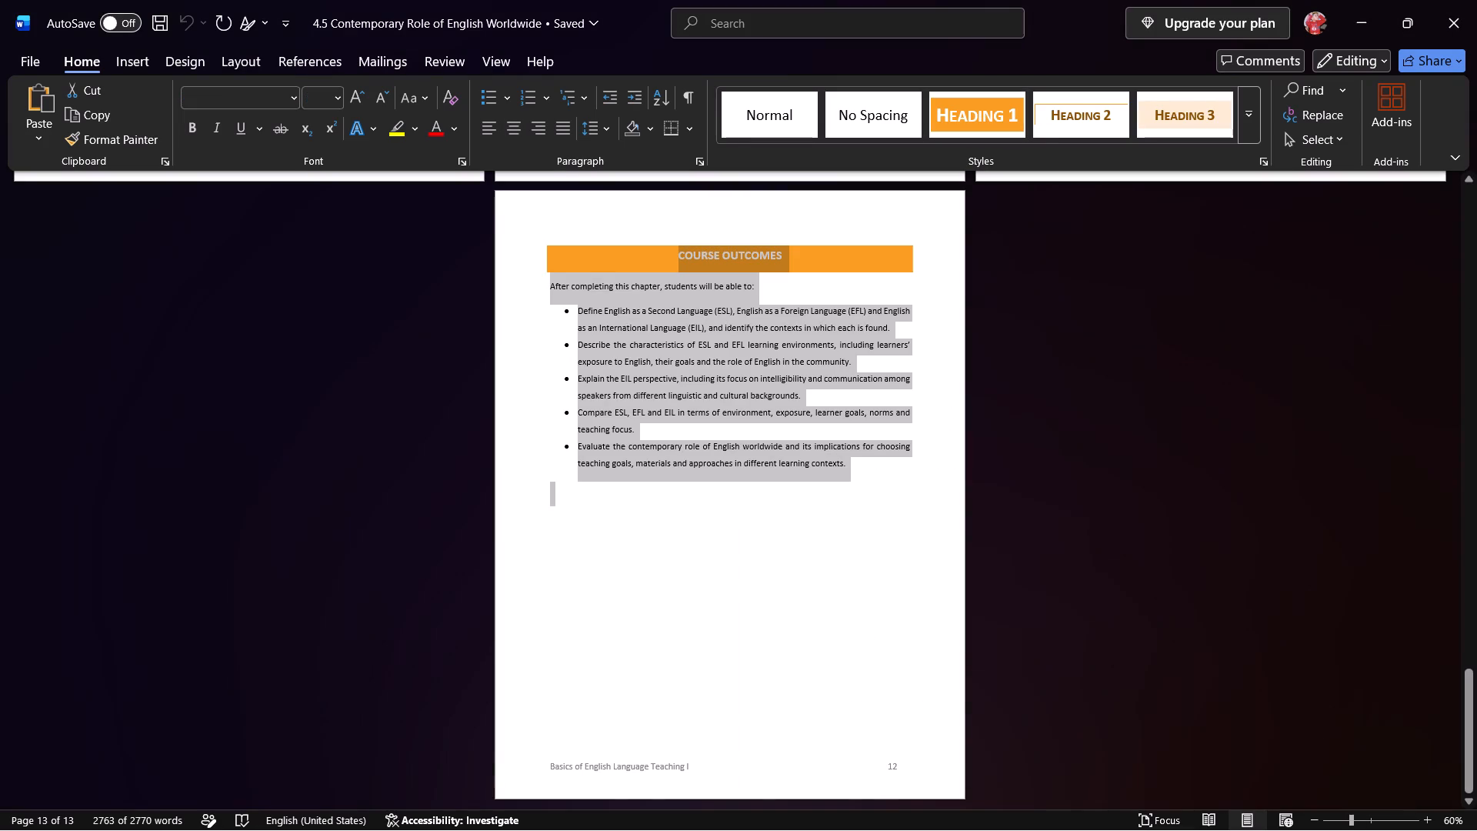
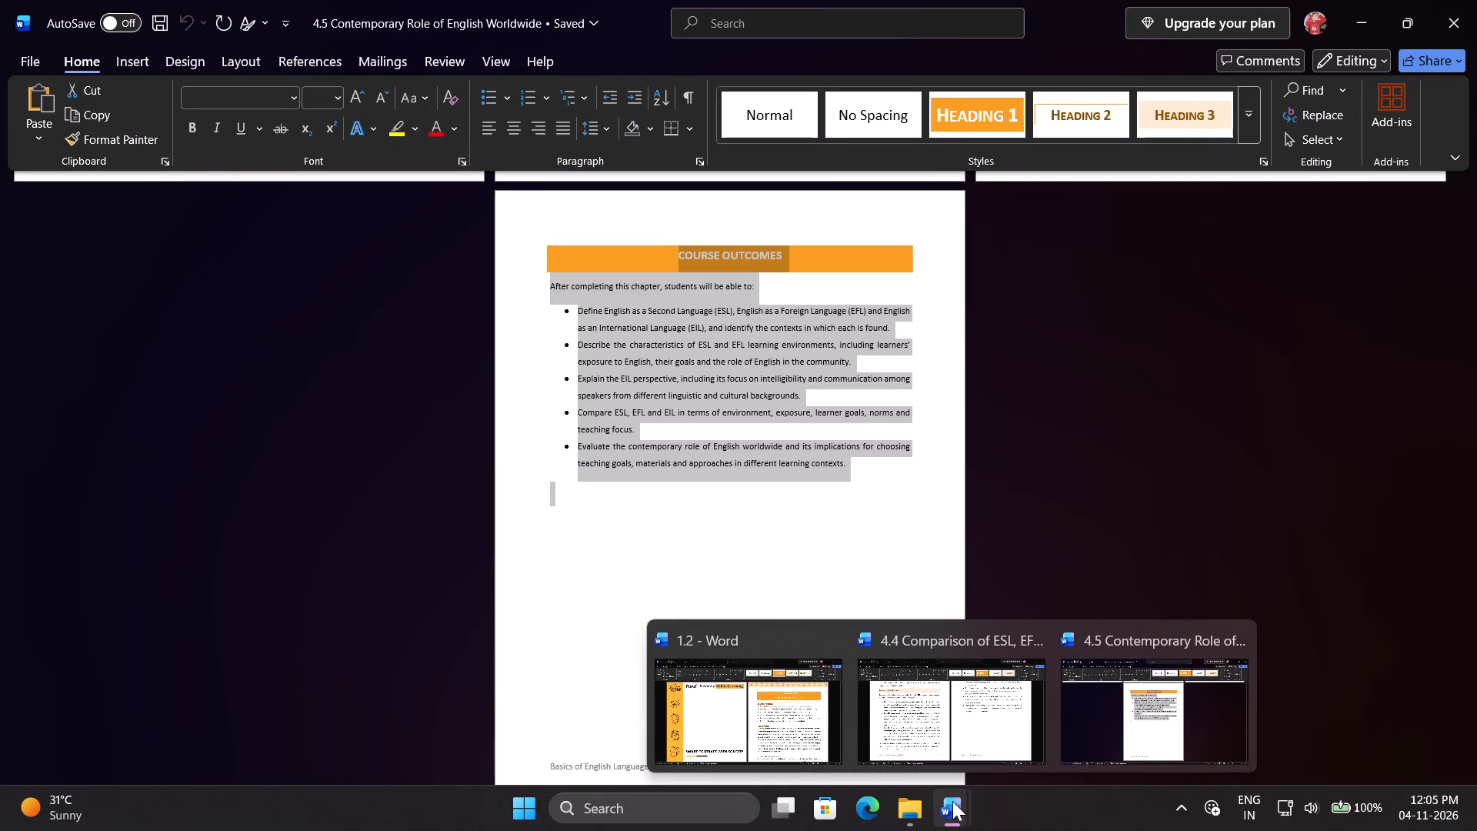
Replace the selected lesson text in the 4.4 Comparison of ESL, EFL and EIL document with the copied Sub Lesson 4.5 content.
click(940, 736)
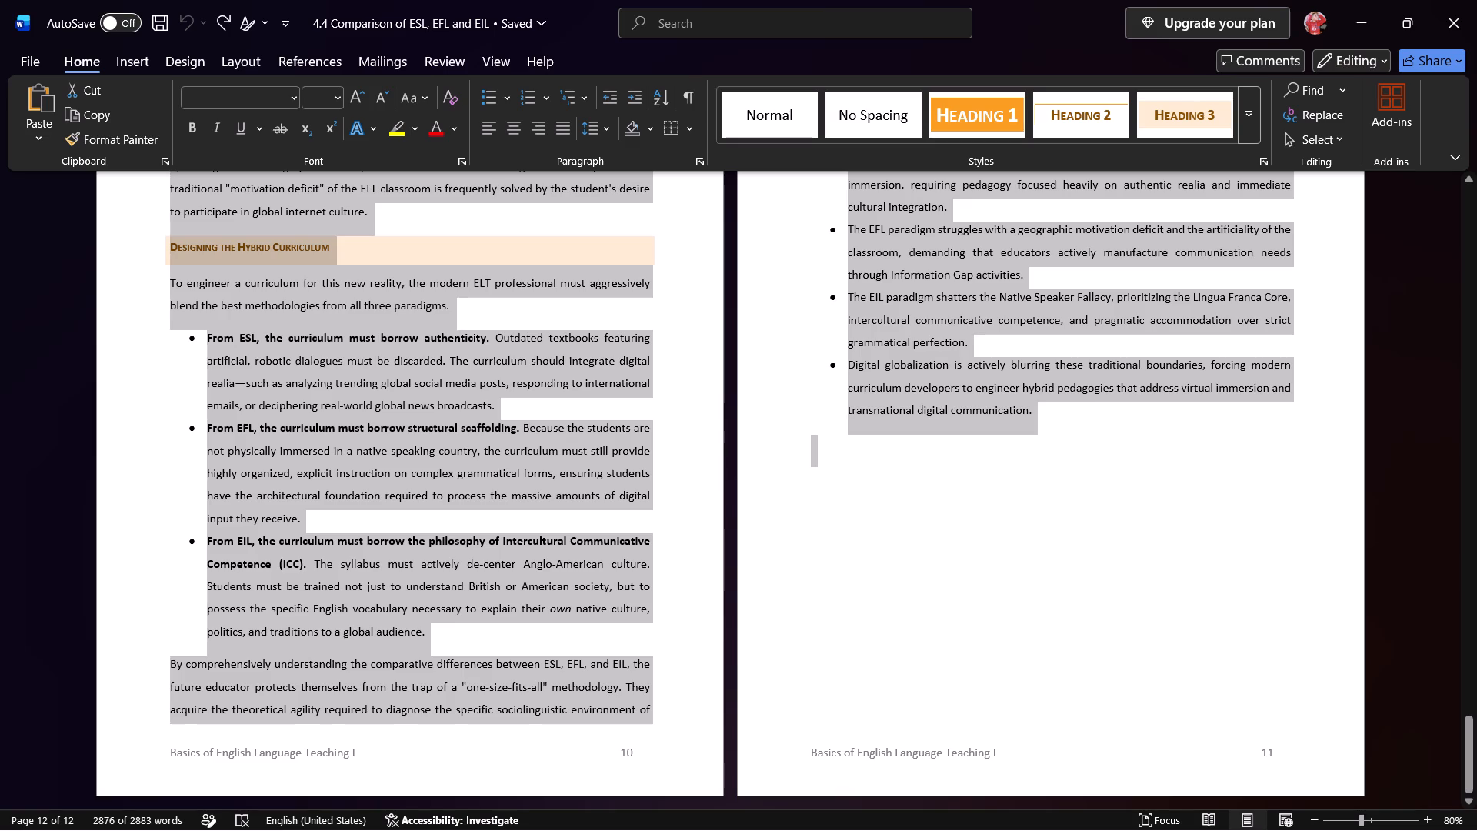
key(ctrl+v)
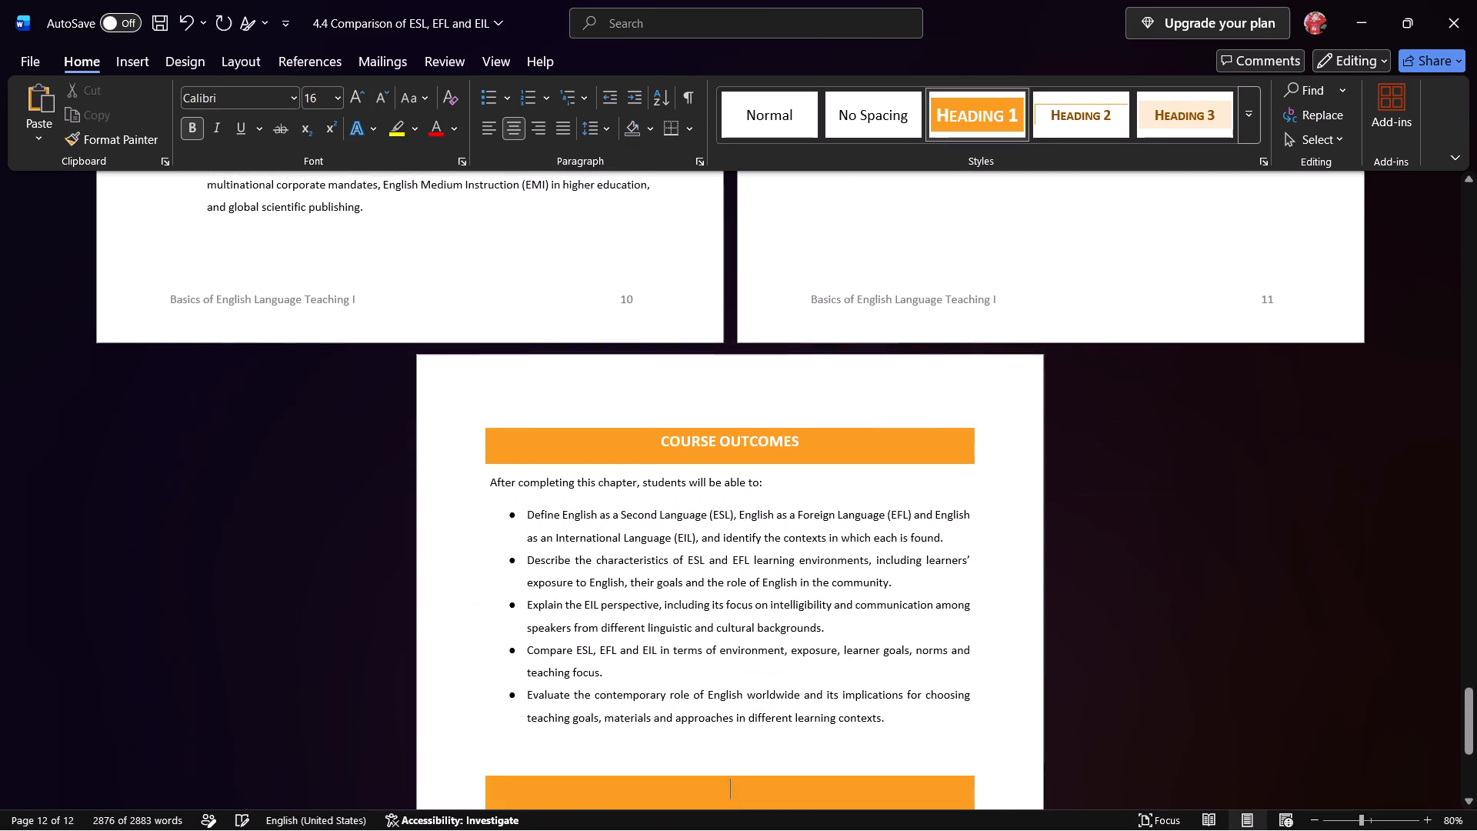
Apply the Normal style to the empty heading-styled paragraph below the Course Outcomes list, and return to the document's first page.
scroll(982, 708, down, 2)
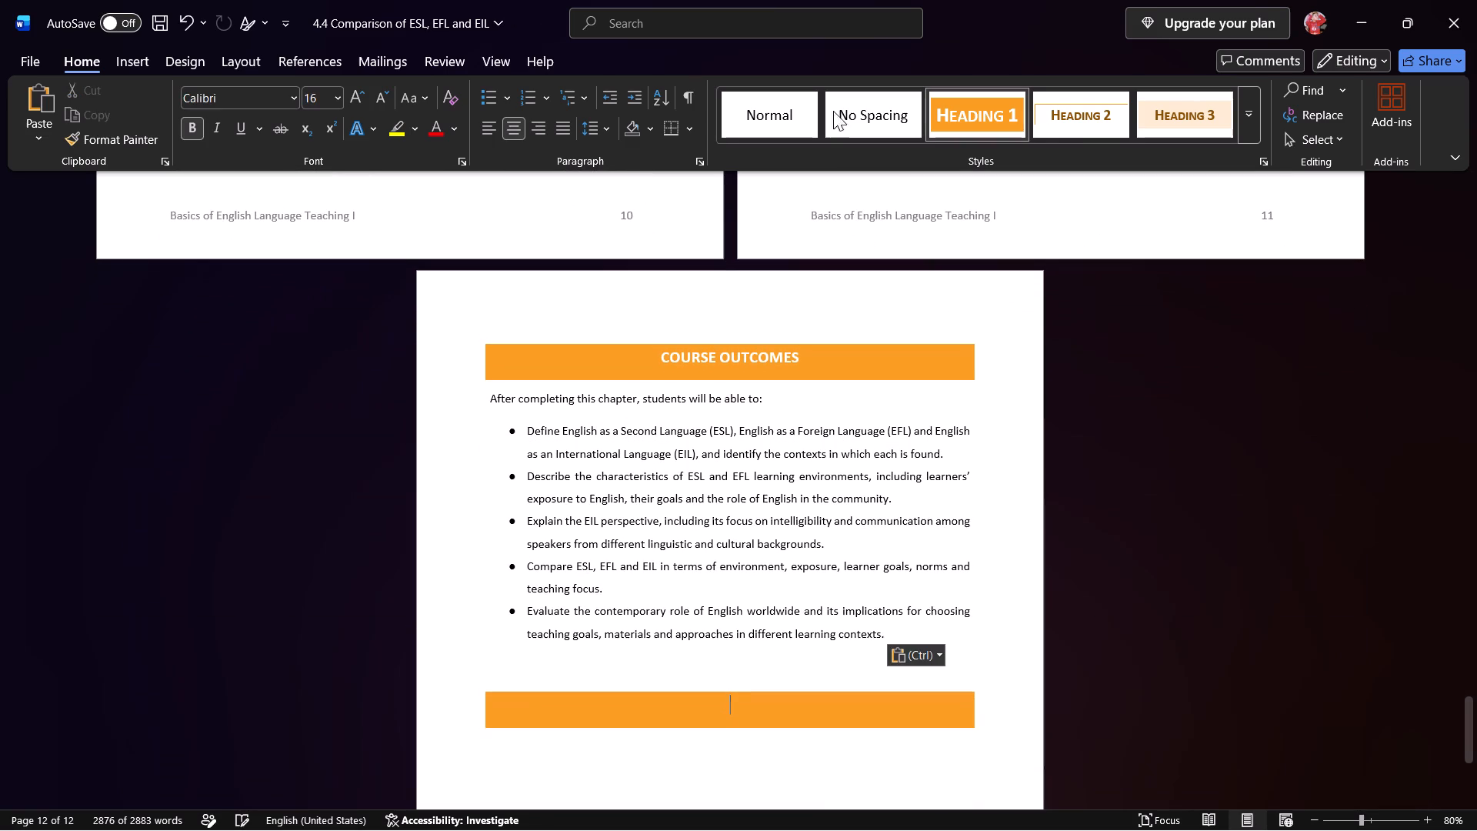
click(776, 110)
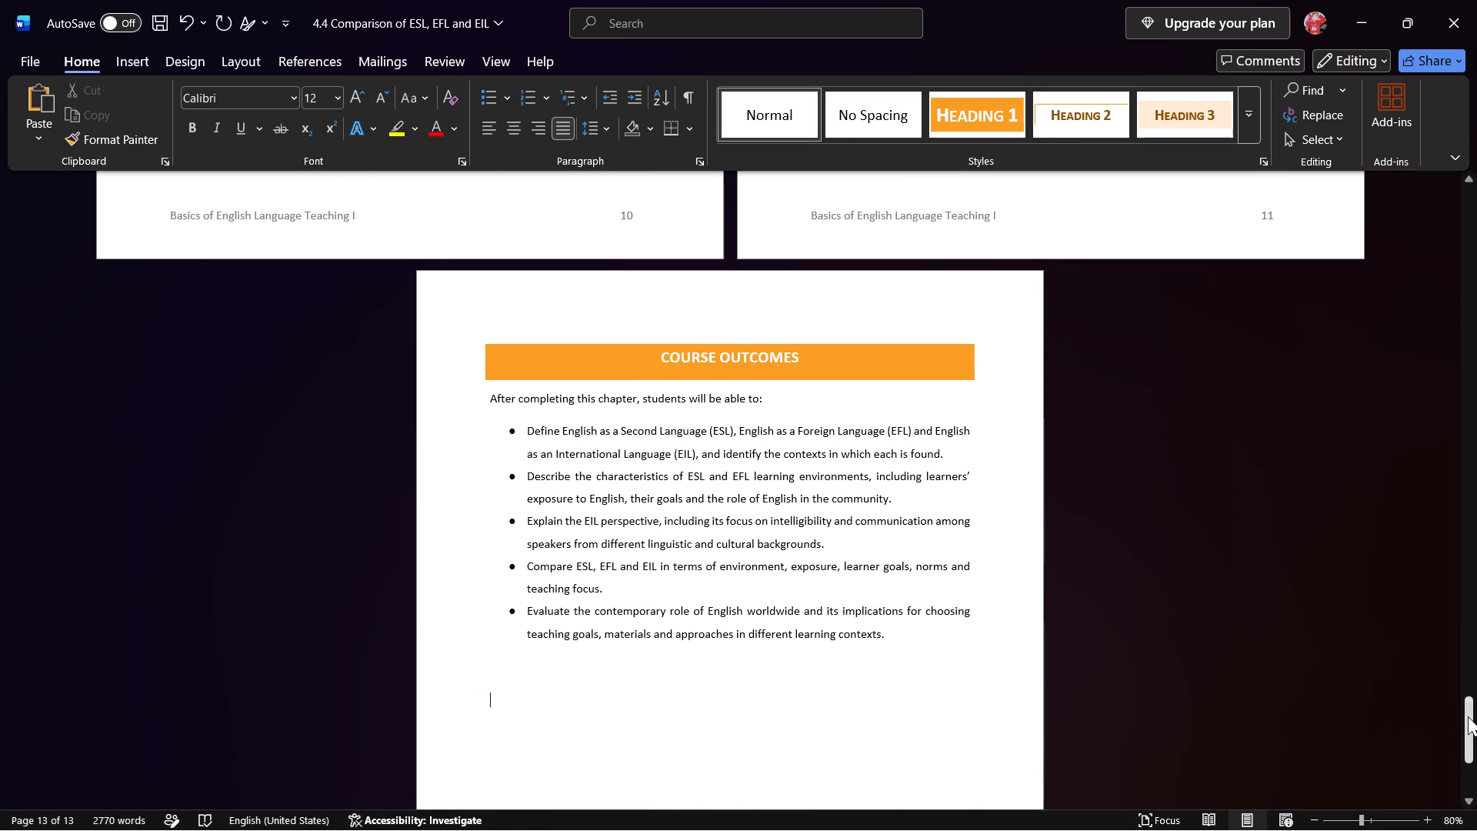
drag(1468, 716, 1476, 168)
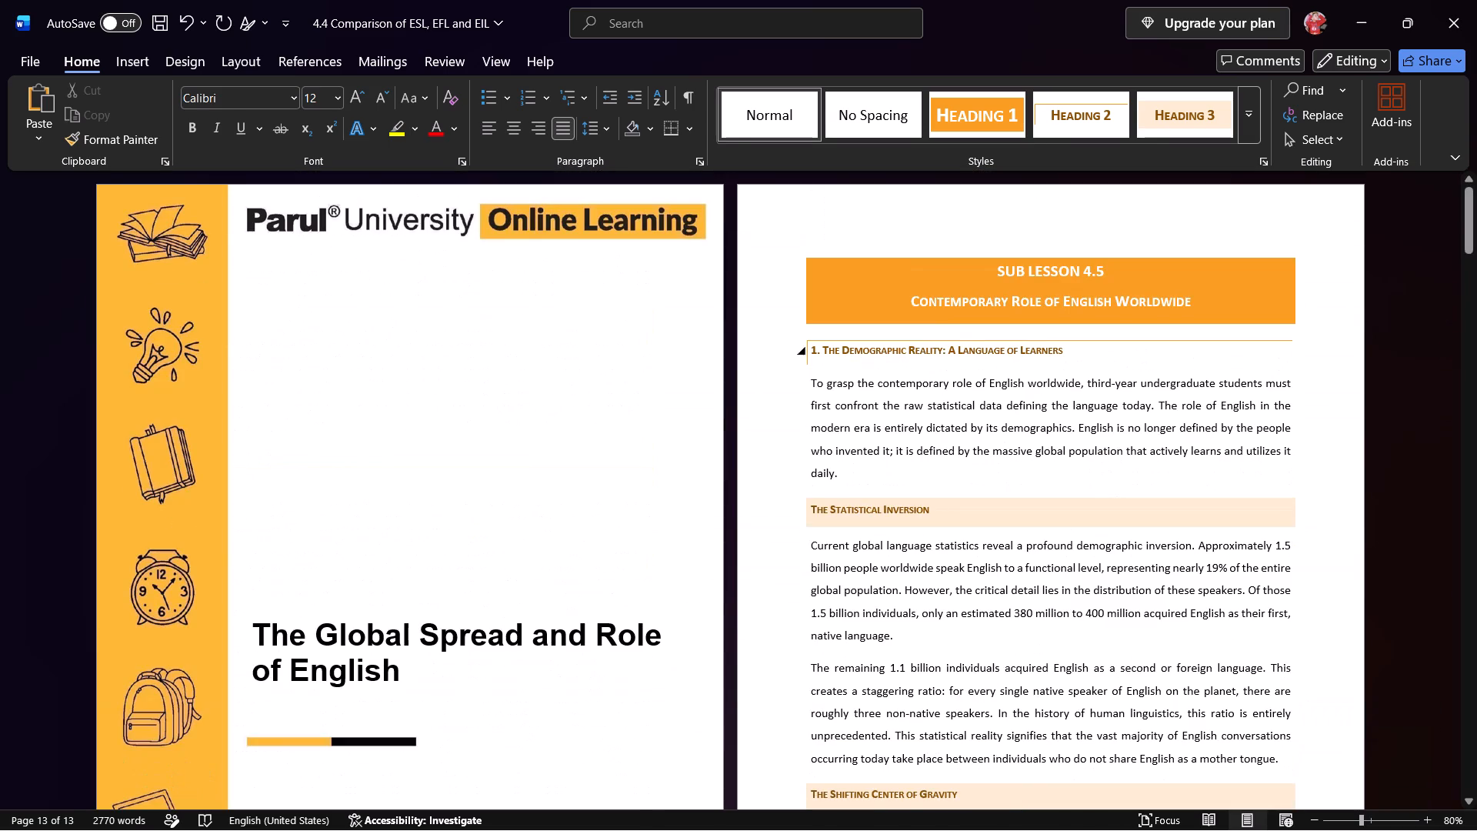